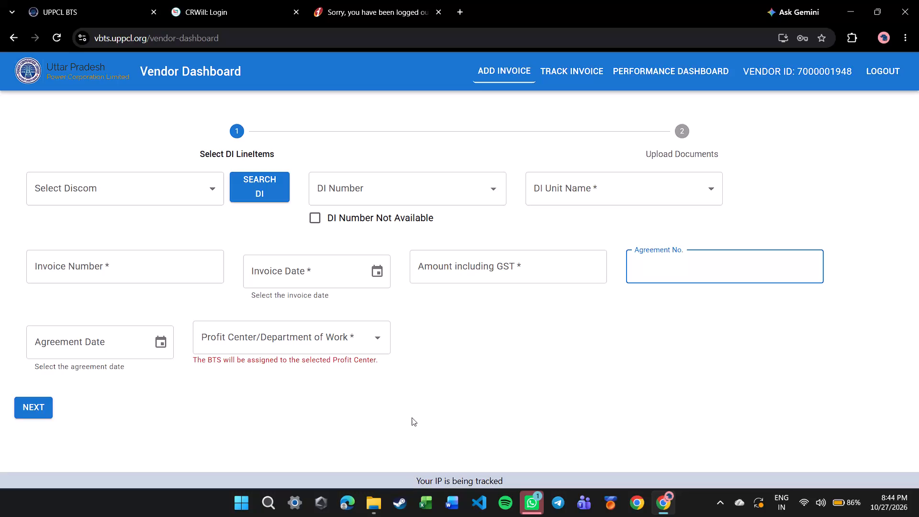
Switch to File Explorer and create a new folder named Sep 2026 in the ORDER List folder.
{"action": "left_click", "coordinate": [378, 504]}
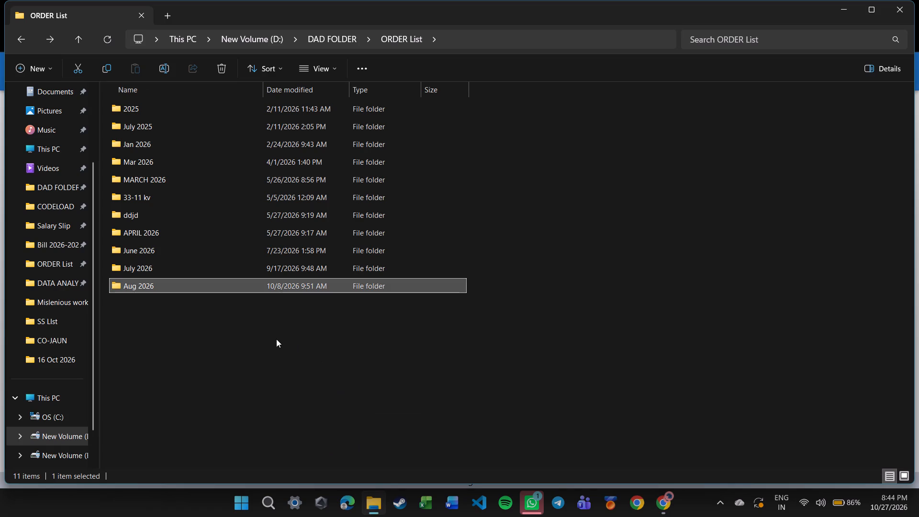
{"action": "left_click", "coordinate": [30, 69]}
{"action": "left_click", "coordinate": [90, 99]}
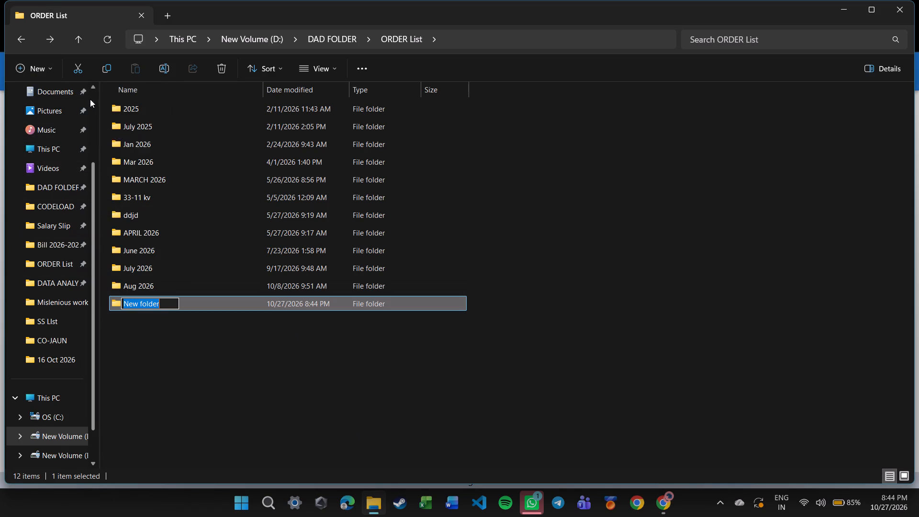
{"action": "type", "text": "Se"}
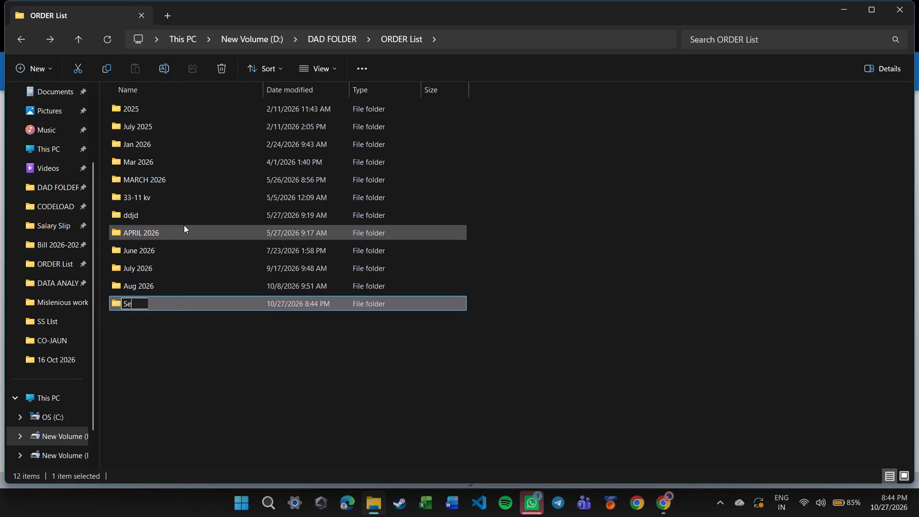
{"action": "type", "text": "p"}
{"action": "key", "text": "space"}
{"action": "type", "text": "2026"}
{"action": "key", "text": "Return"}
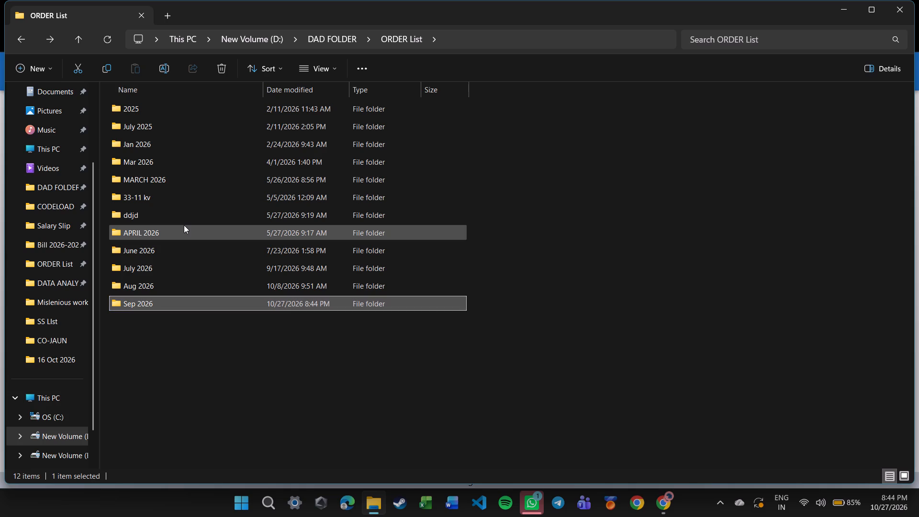
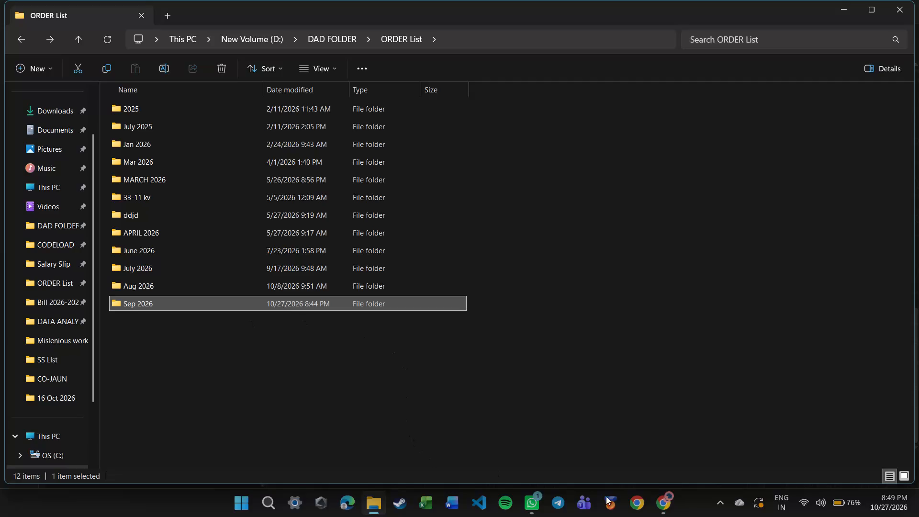
Switch to Chrome, set the invoice form's Discom to PUVVNL and search for its DI numbers.
{"action": "left_click", "coordinate": [665, 507]}
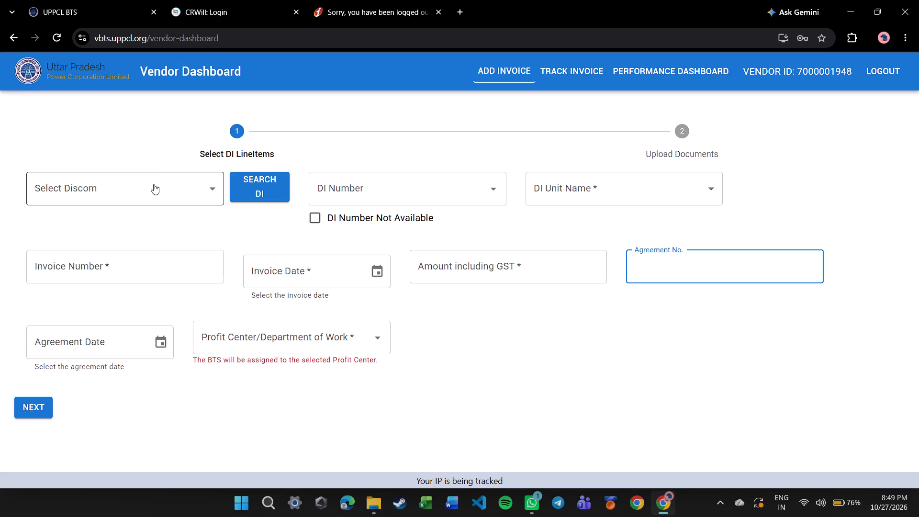
{"action": "left_click", "coordinate": [193, 185]}
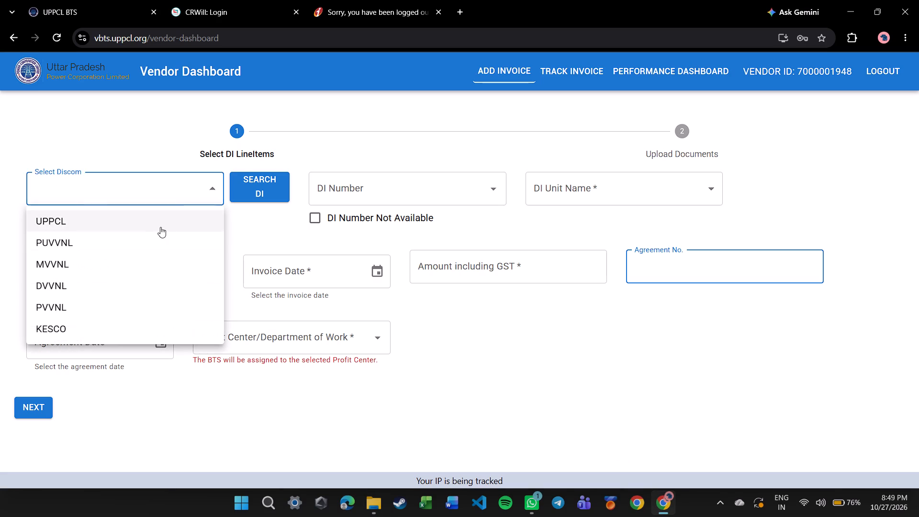
{"action": "left_click", "coordinate": [147, 243]}
{"action": "left_click", "coordinate": [358, 191]}
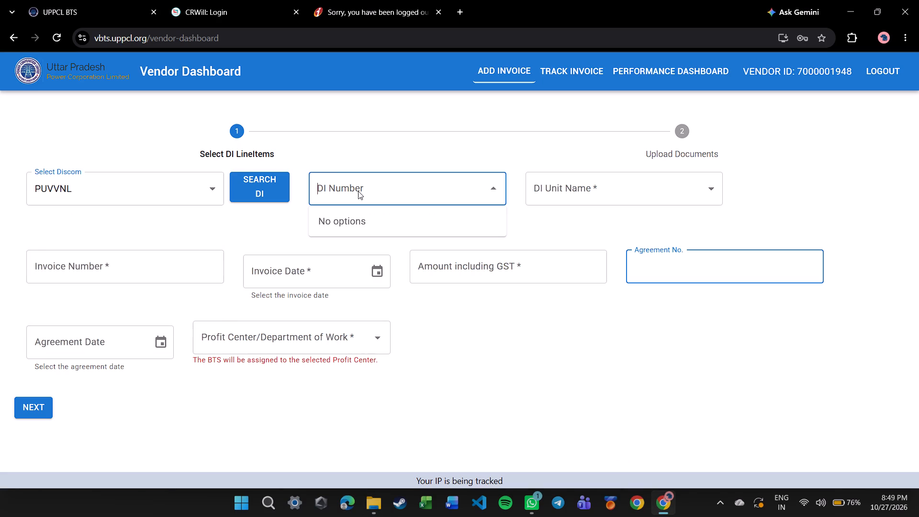
{"action": "left_click", "coordinate": [272, 187]}
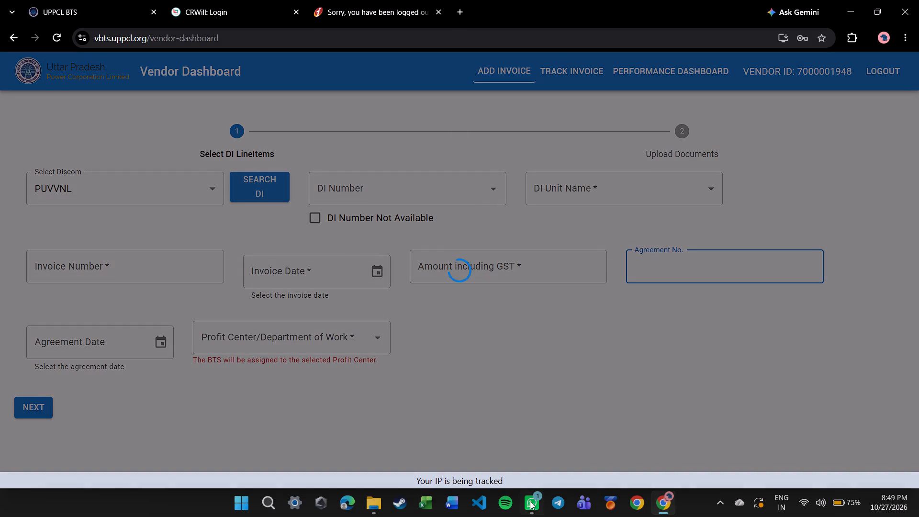
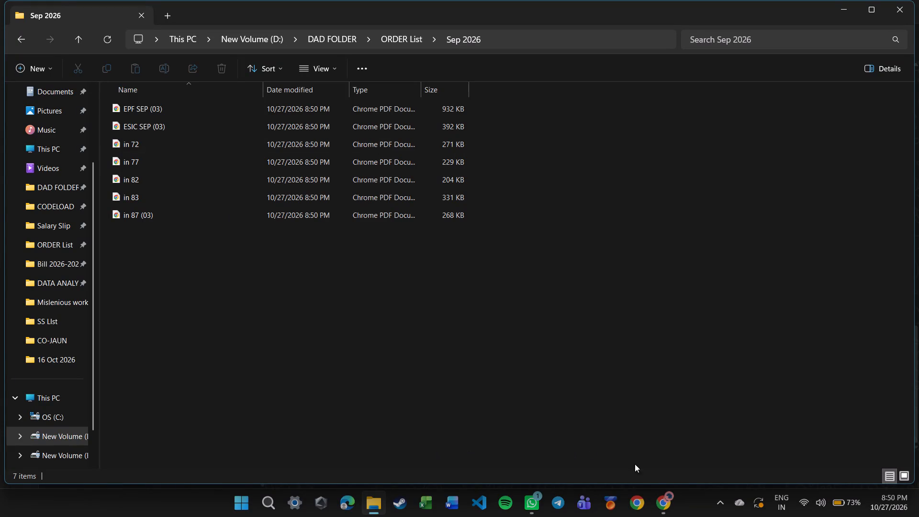
Switch to Chrome and return to the invoice form on the UPPCL vendor dashboard.
{"action": "left_click", "coordinate": [662, 506]}
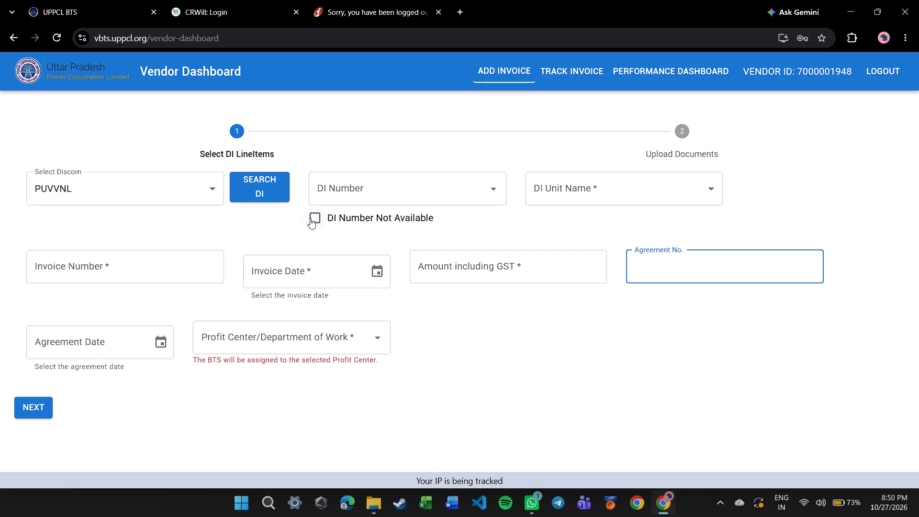
{"action": "left_click", "coordinate": [354, 194]}
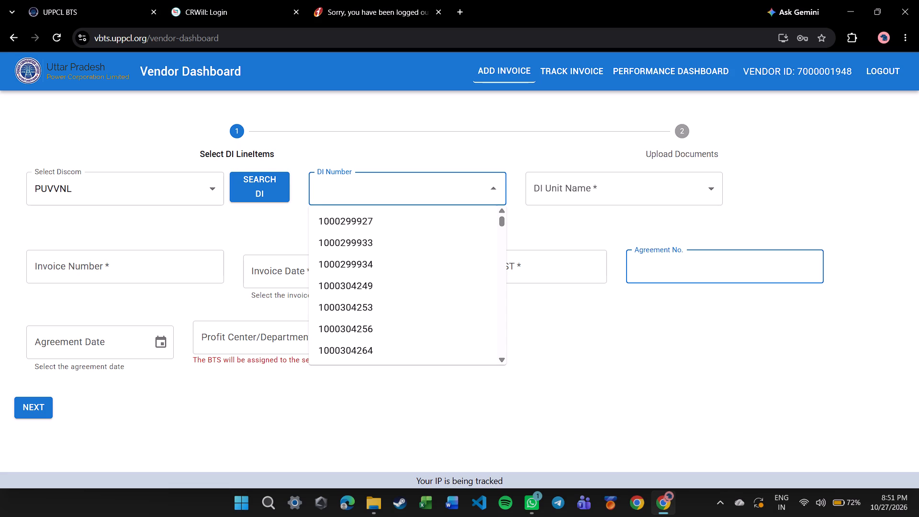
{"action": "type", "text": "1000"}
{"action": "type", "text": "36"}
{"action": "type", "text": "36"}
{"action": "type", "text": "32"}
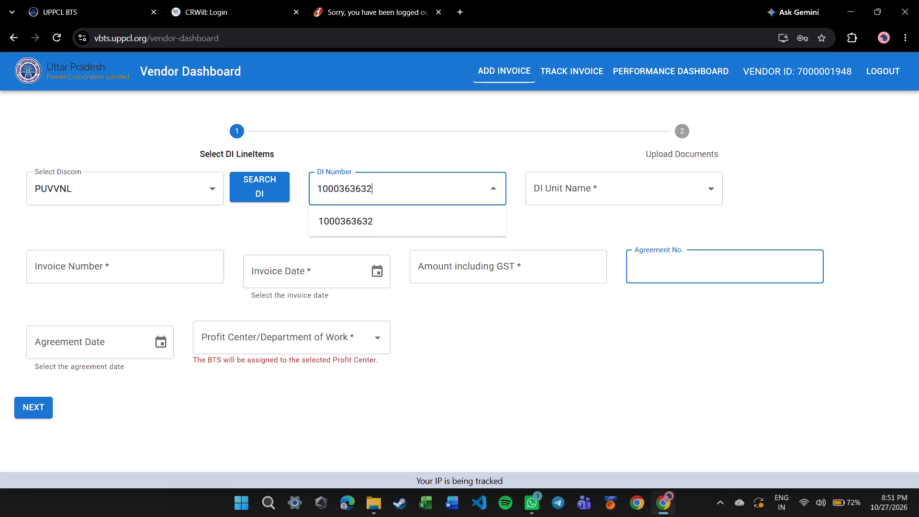
{"action": "left_click", "coordinate": [336, 225]}
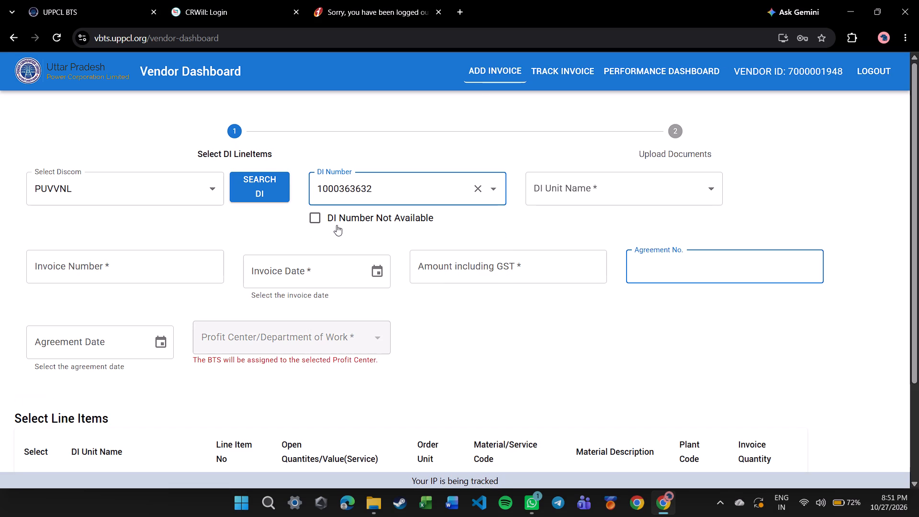
{"action": "left_click", "coordinate": [555, 190]}
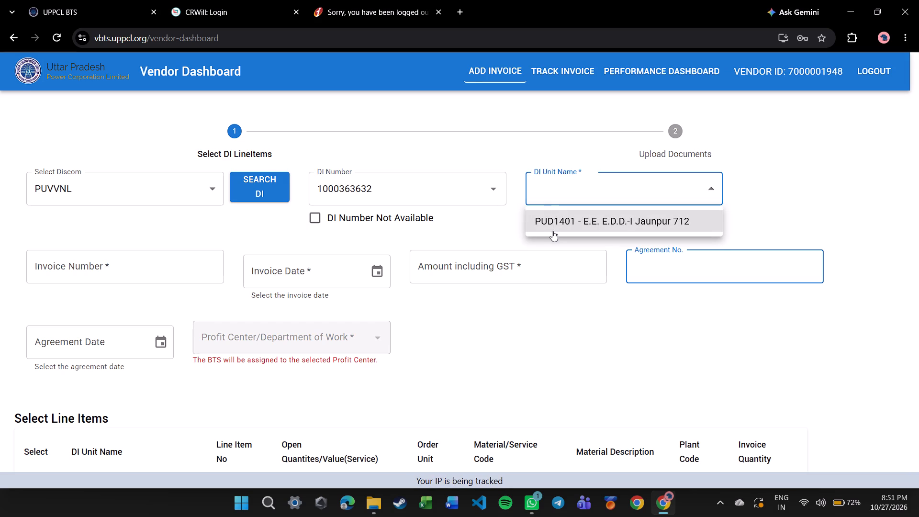
{"action": "left_click", "coordinate": [561, 222]}
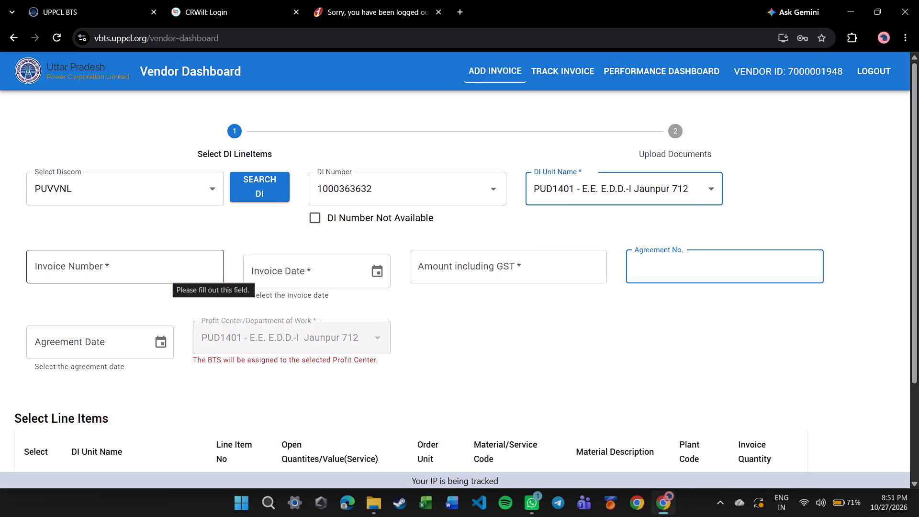
Fill in the invoice details: number 72, date 01-10-2026 and amount including GST 81609.00.
{"action": "left_click", "coordinate": [166, 274]}
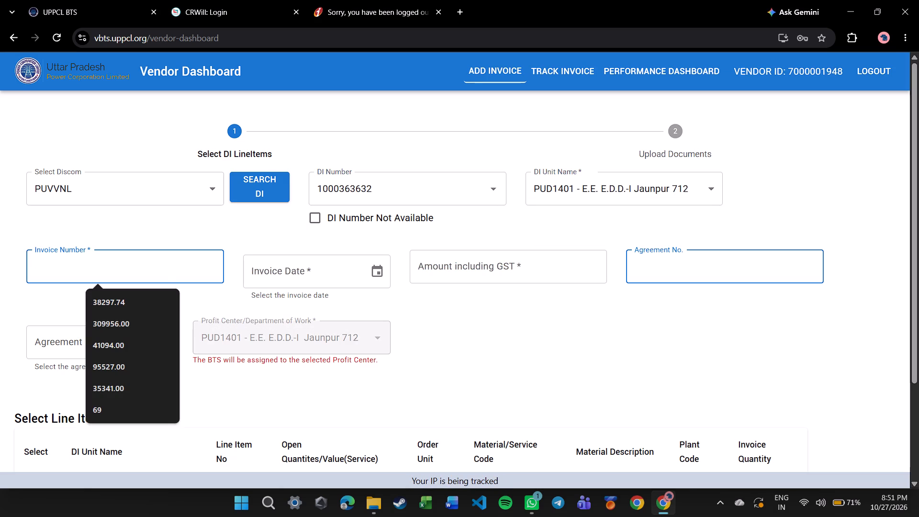
{"action": "type", "text": "72"}
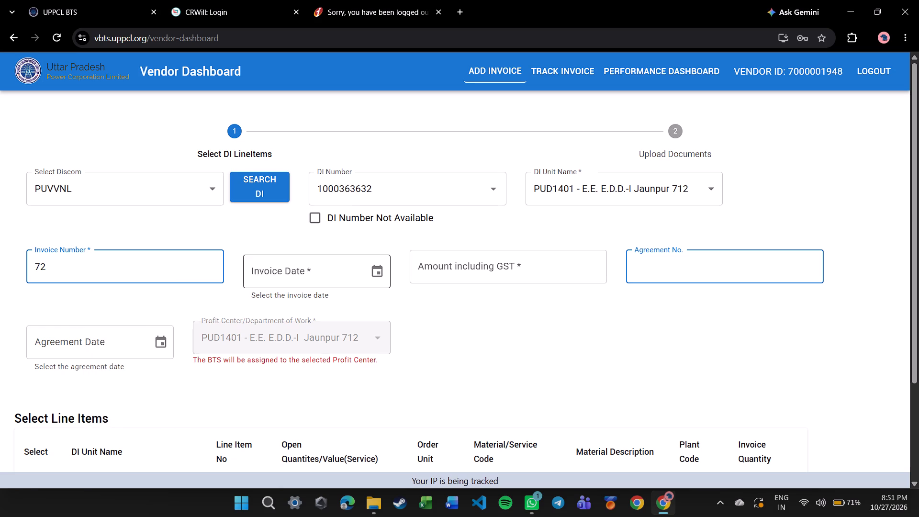
{"action": "left_click", "coordinate": [299, 268]}
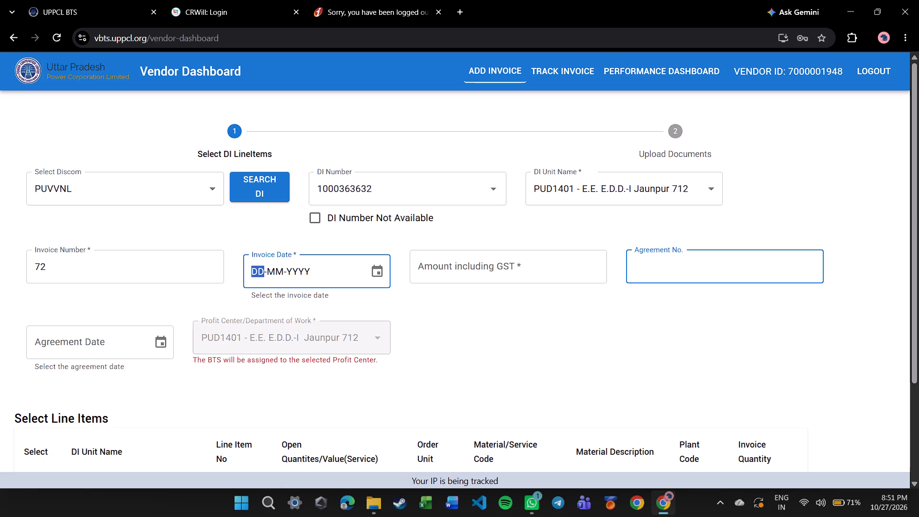
{"action": "left_click", "coordinate": [380, 268]}
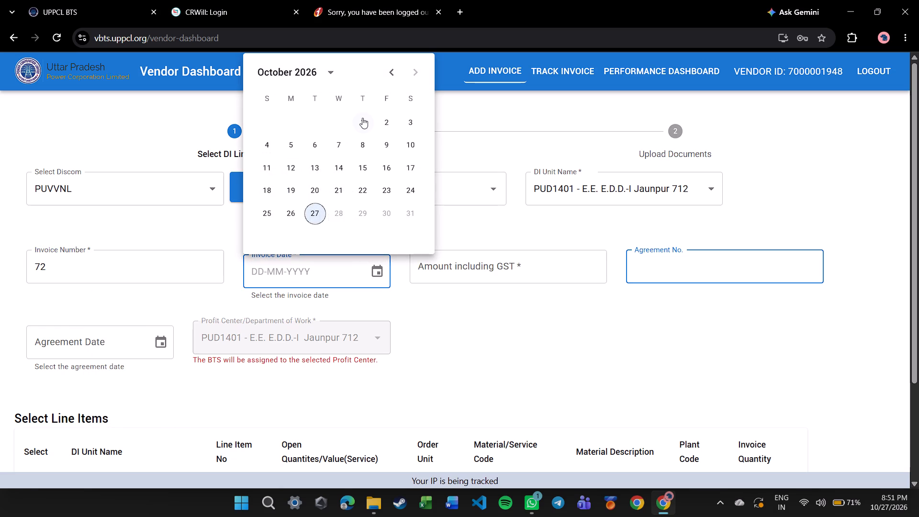
{"action": "left_click", "coordinate": [362, 118]}
{"action": "left_click", "coordinate": [478, 267]}
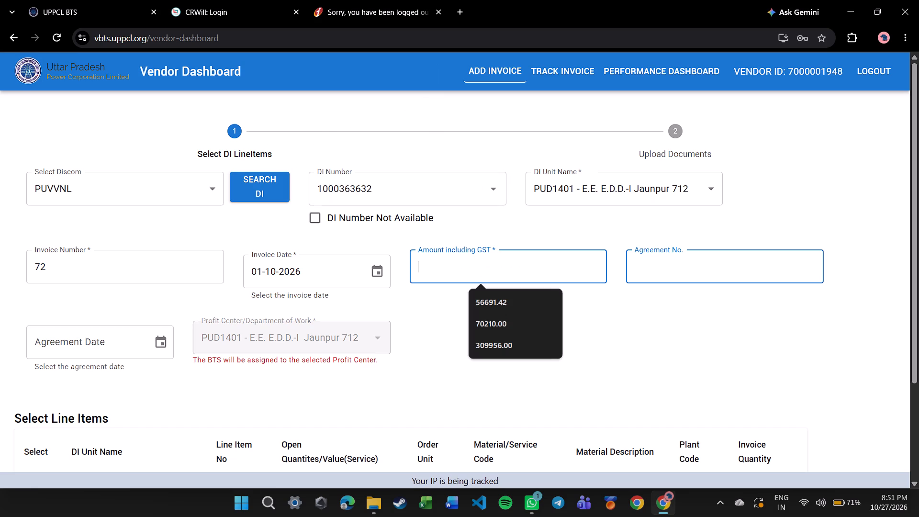
{"action": "type", "text": "81609"}
{"action": "type", "text": ".00"}
Enter 1407/ EDD-I(J) as the agreement number.
{"action": "left_click", "coordinate": [682, 268]}
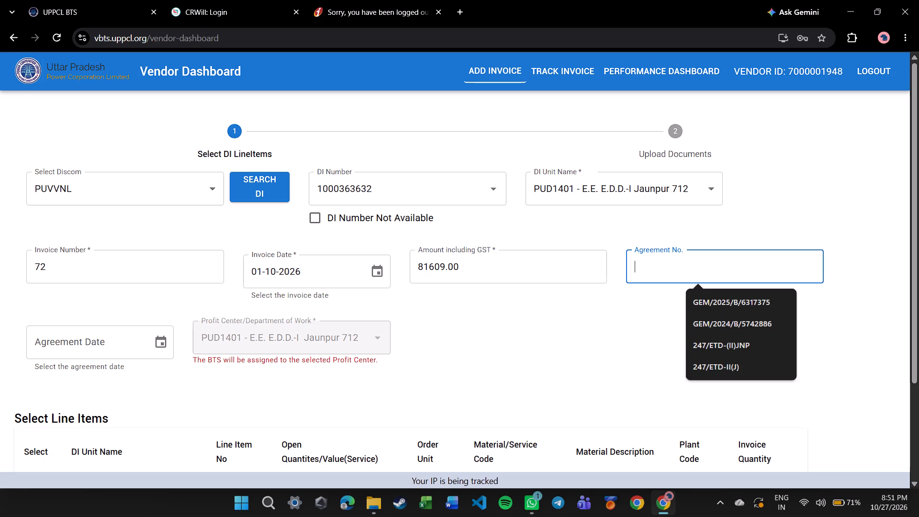
{"action": "type", "text": "1407"}
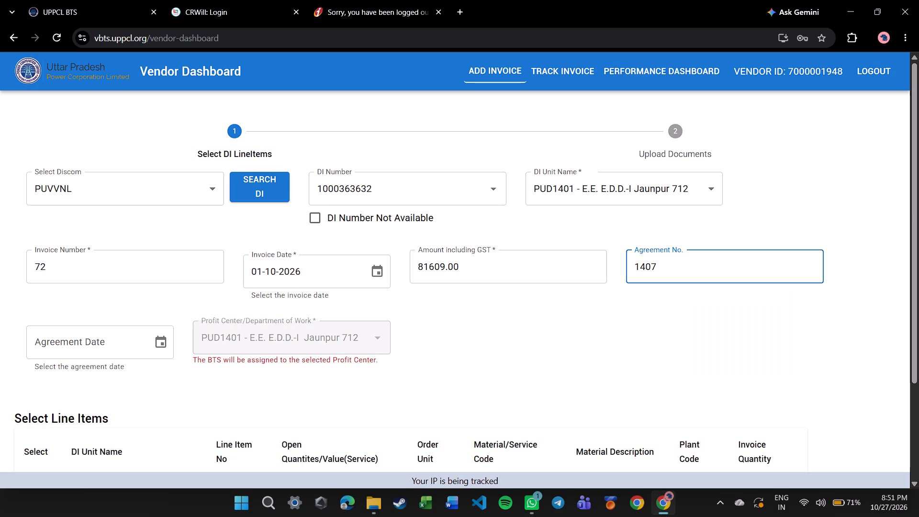
{"action": "type", "text": "/"}
{"action": "key", "text": "space"}
{"action": "type", "text": "EDD"}
{"action": "type", "text": "-I"}
{"action": "type", "text": "()"}
{"action": "key", "text": "Left"}
{"action": "key", "text": "j"}
Set the agreement date to 17-03-2026.
{"action": "left_click", "coordinate": [165, 345]}
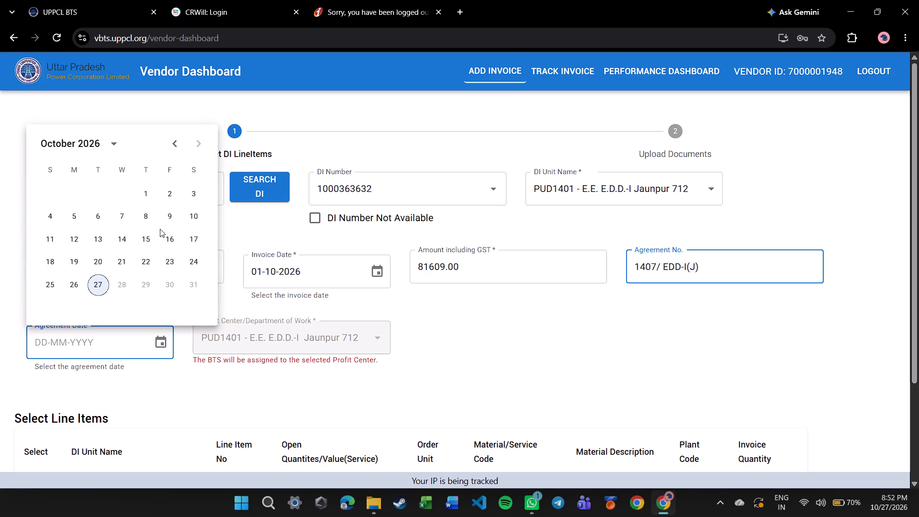
{"action": "triple_click", "coordinate": [178, 138]}
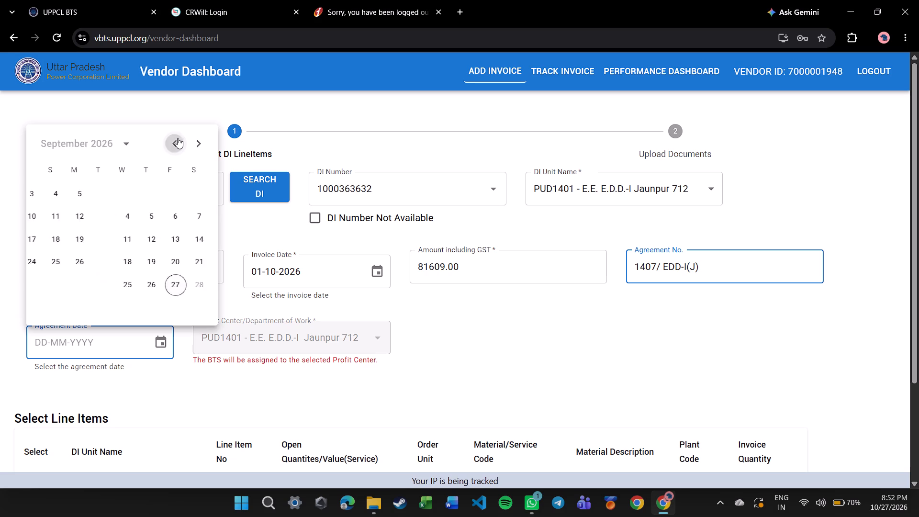
{"action": "left_click", "coordinate": [178, 138]}
{"action": "left_click", "coordinate": [178, 138]}
{"action": "left_click", "coordinate": [178, 138]}
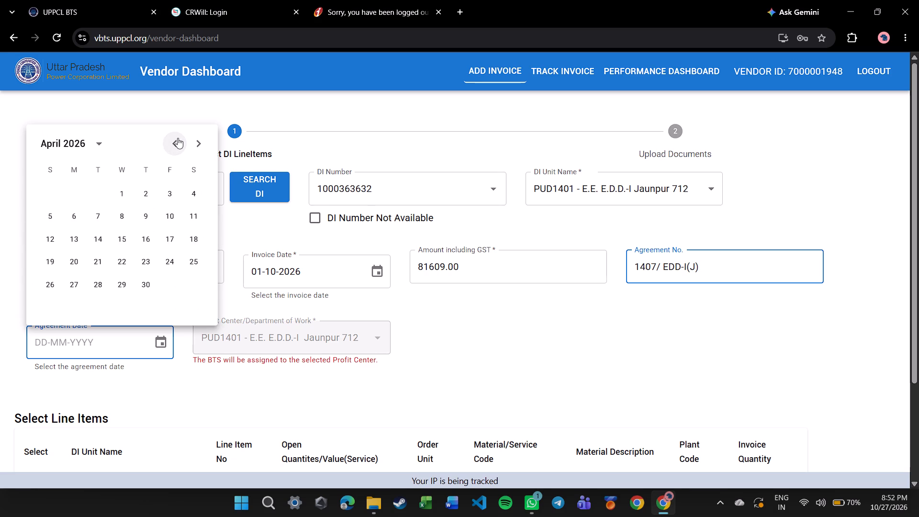
{"action": "left_click", "coordinate": [178, 138]}
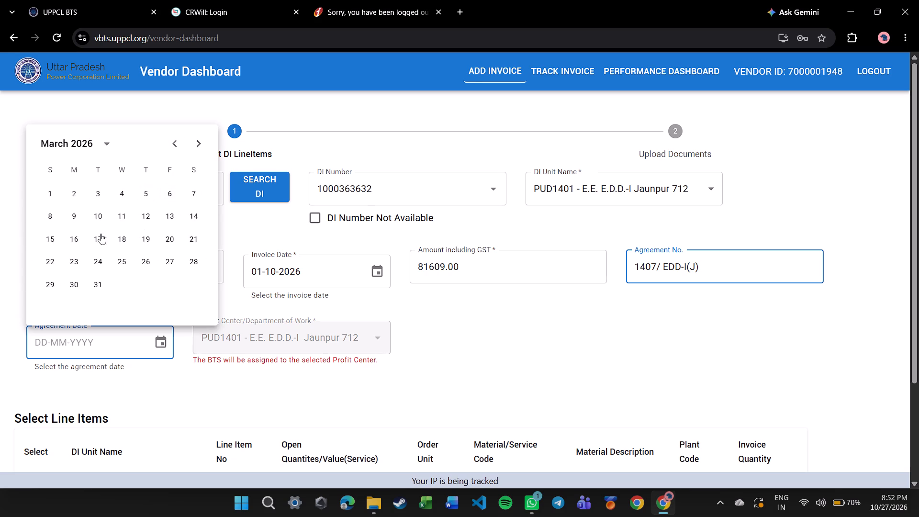
{"action": "left_click", "coordinate": [96, 233]}
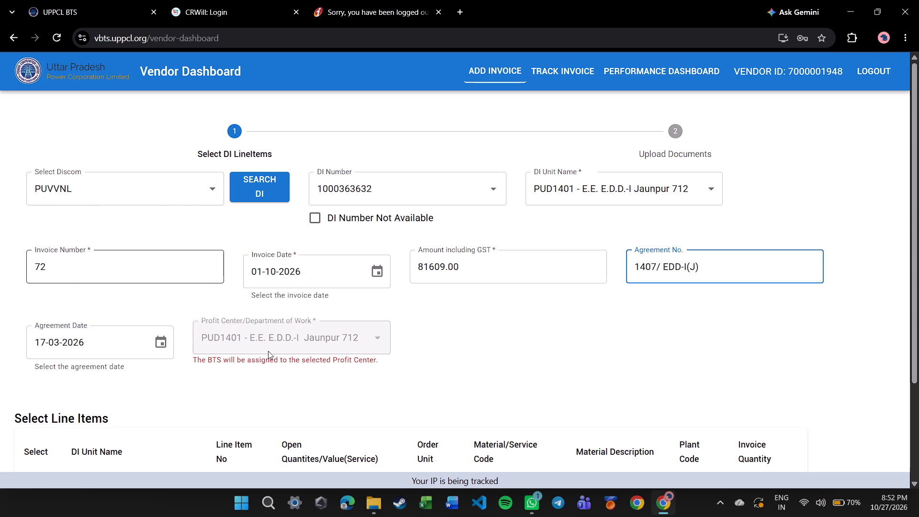
Select the Line Maintenence work line item with invoice quantity 1 and proceed through the review to the document upload stage.
{"action": "scroll", "coordinate": [191, 386], "scroll_direction": "down", "scroll_amount": 2}
{"action": "left_click", "coordinate": [25, 368]}
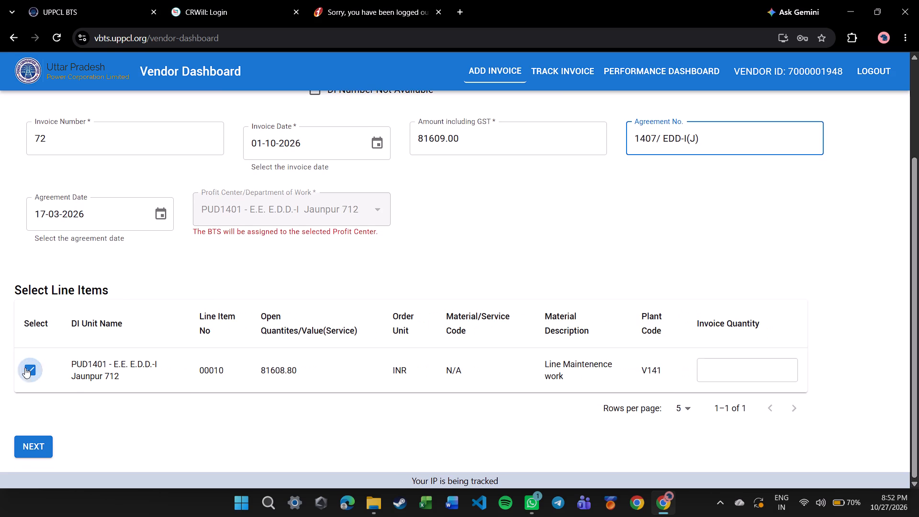
{"action": "left_click", "coordinate": [706, 370]}
{"action": "key", "text": "1"}
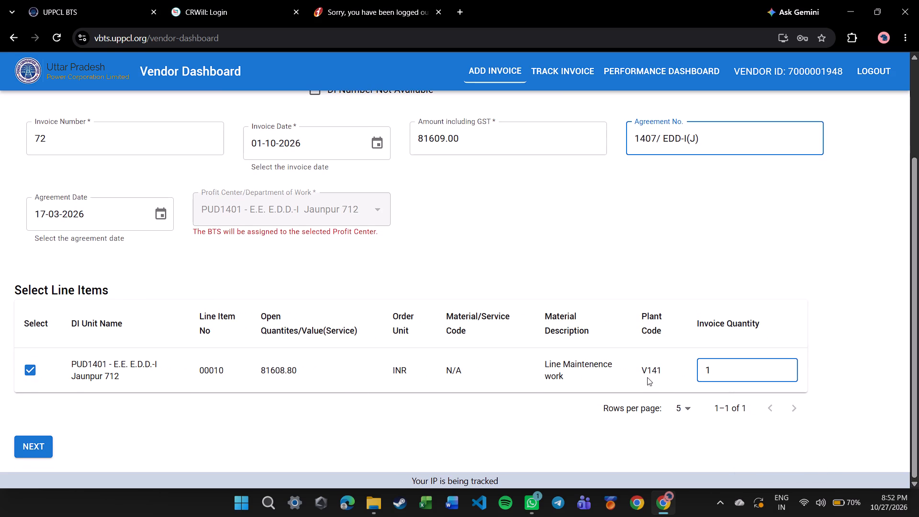
{"action": "left_click", "coordinate": [32, 445]}
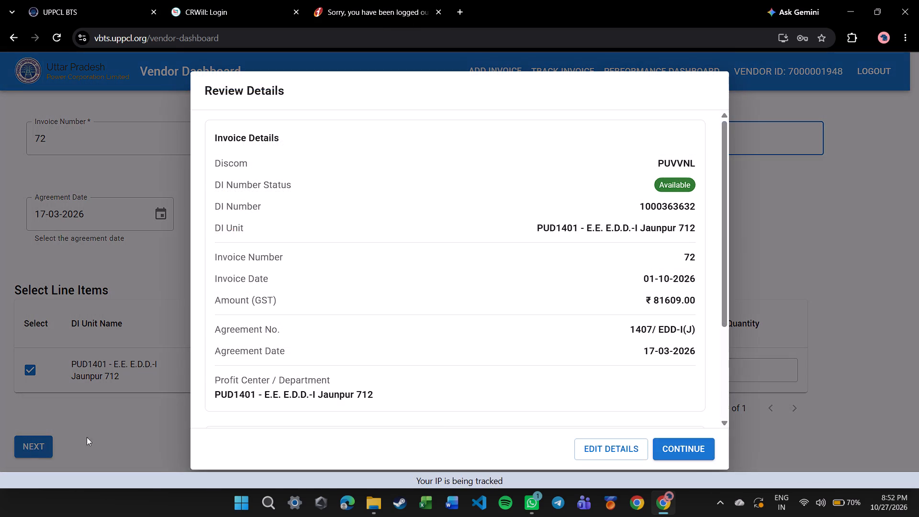
{"action": "left_click", "coordinate": [673, 441]}
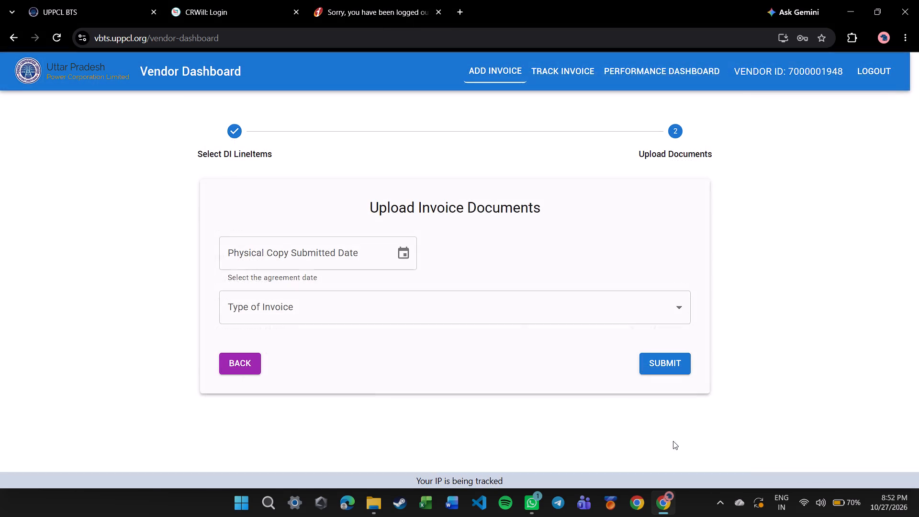
Set the physical copy submitted date to 27-10-2026 and the invoice type to Works Invoice.
{"action": "left_click", "coordinate": [396, 247]}
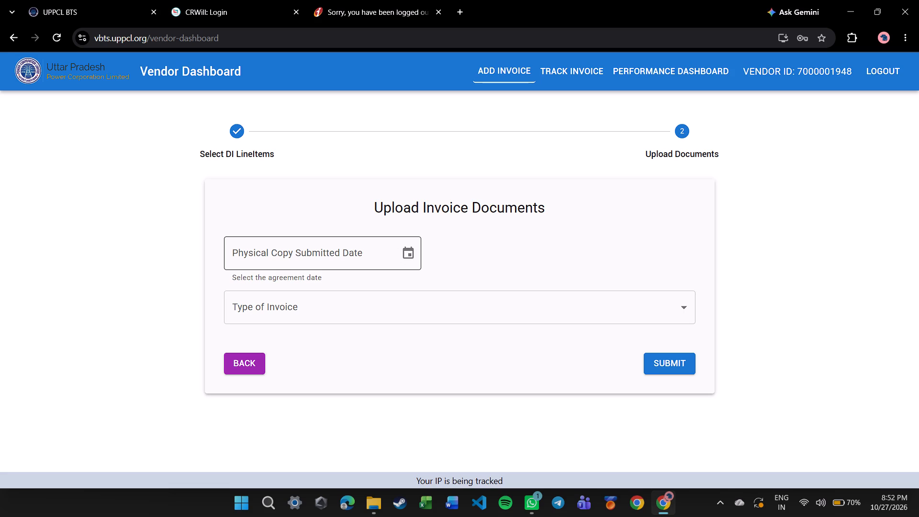
{"action": "left_click", "coordinate": [411, 249]}
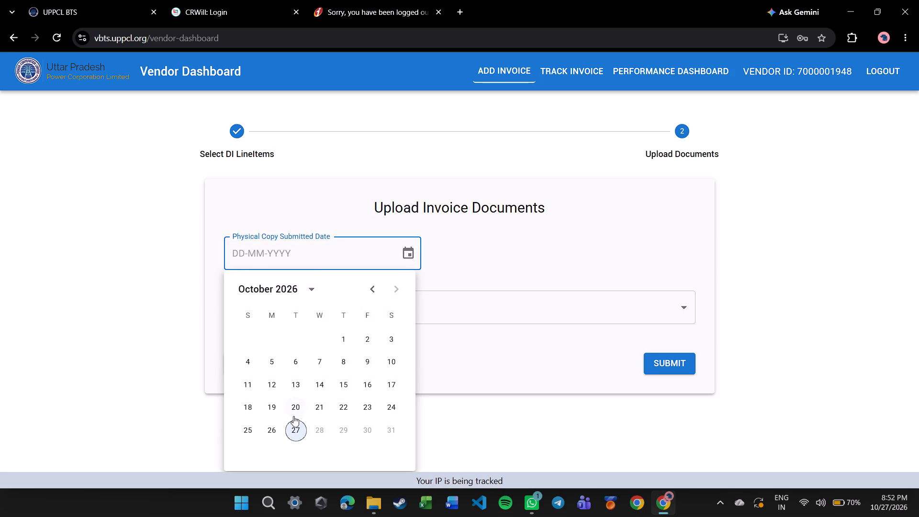
{"action": "left_click", "coordinate": [293, 421]}
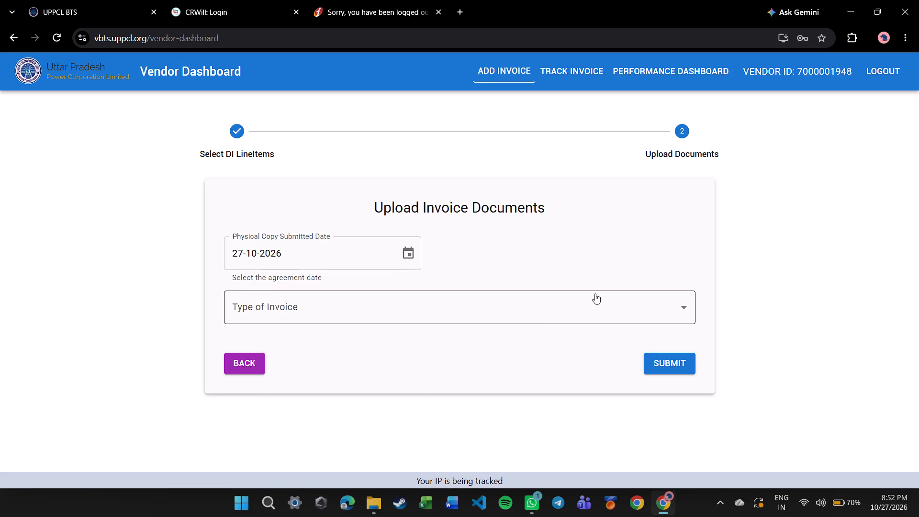
{"action": "left_click", "coordinate": [595, 293]}
{"action": "left_click", "coordinate": [511, 357]}
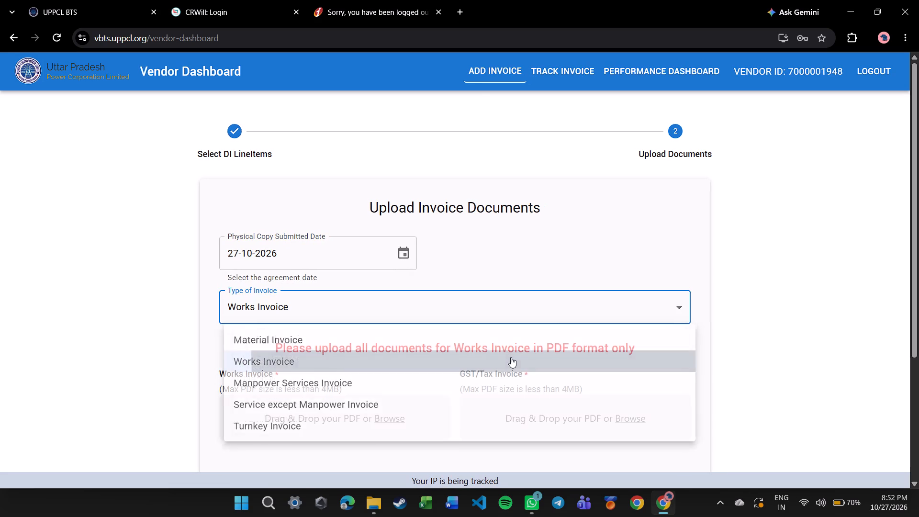
Attach the PDF "in 72" from the Sep 2026 folder in ORDER List as the Works Invoice document.
{"action": "left_click", "coordinate": [378, 410]}
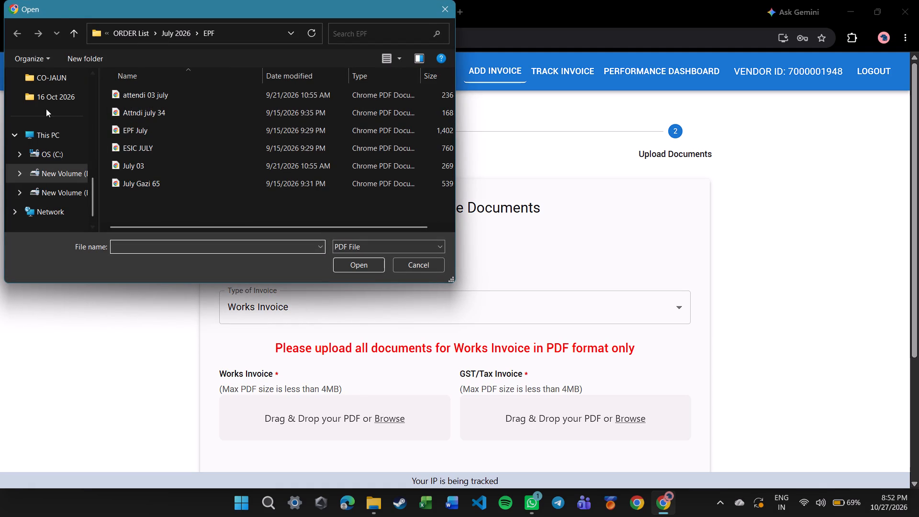
{"action": "left_click", "coordinate": [74, 31]}
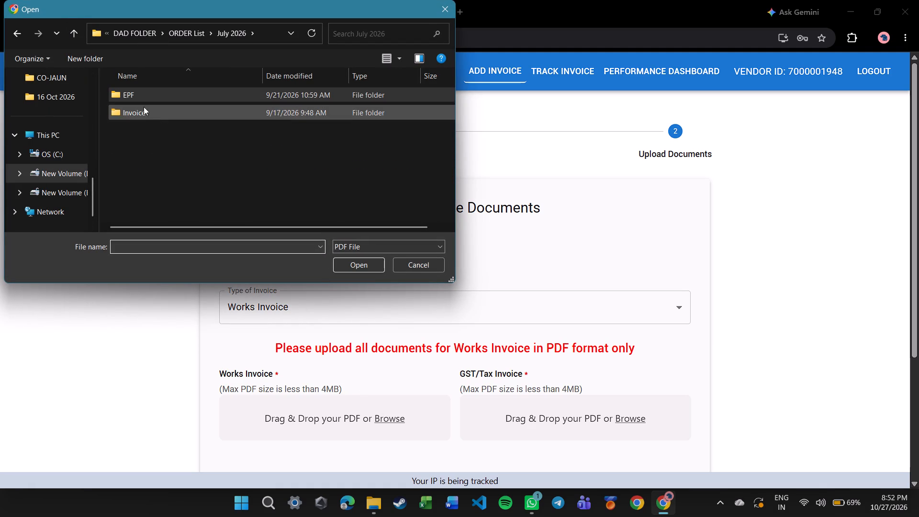
{"action": "left_click", "coordinate": [71, 36]}
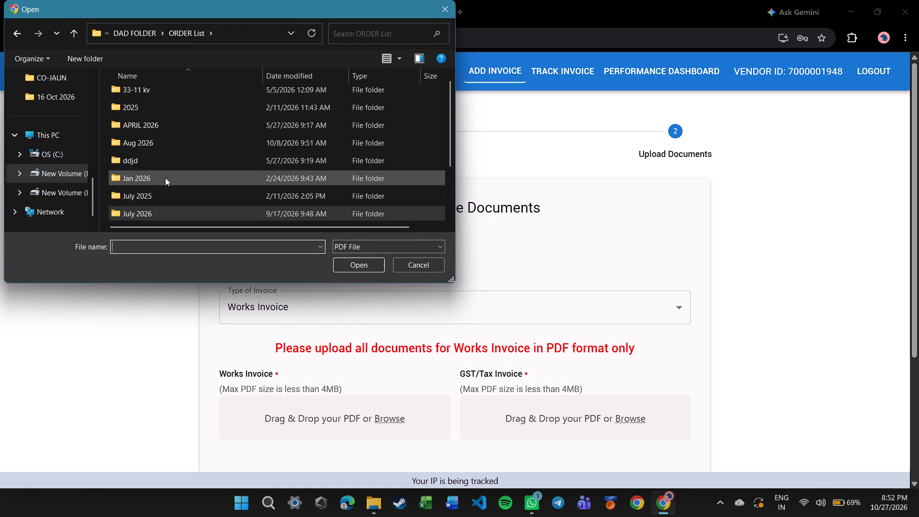
{"action": "scroll", "coordinate": [165, 178], "scroll_direction": "down", "scroll_amount": 2}
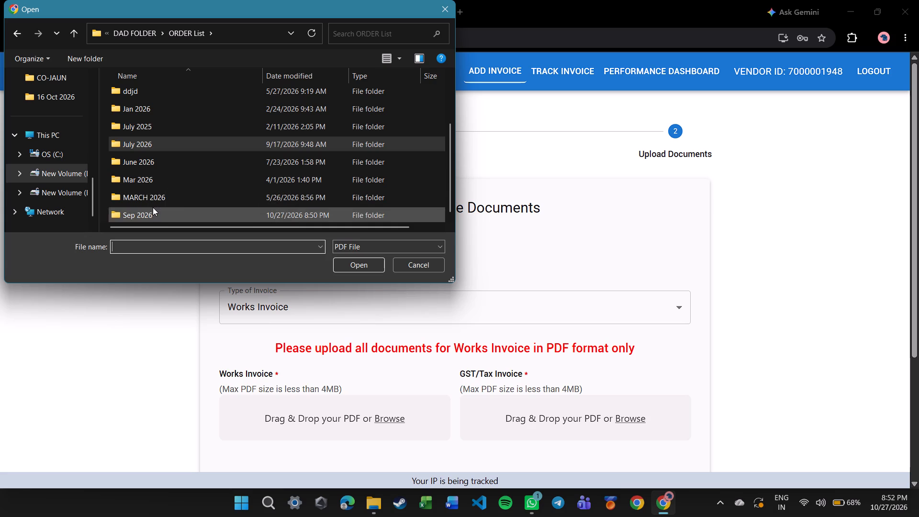
{"action": "double_click", "coordinate": [153, 209]}
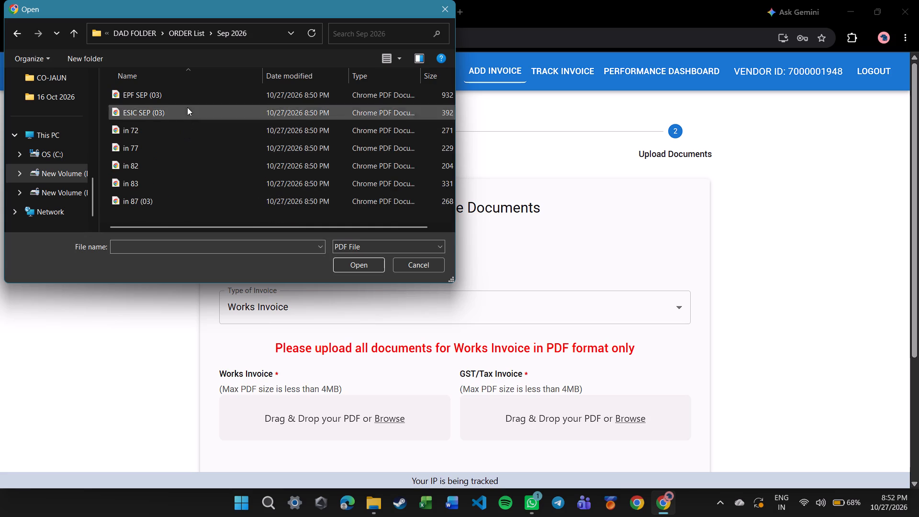
{"action": "double_click", "coordinate": [187, 124]}
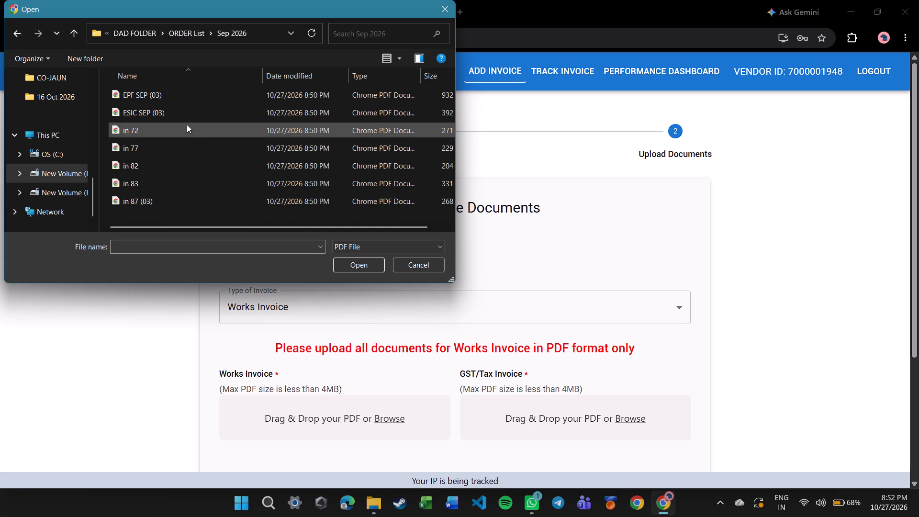
Attach the same "in 72" PDF as both the GST/Tax Invoice and the Receipt of invoice.
{"action": "left_click", "coordinate": [505, 412]}
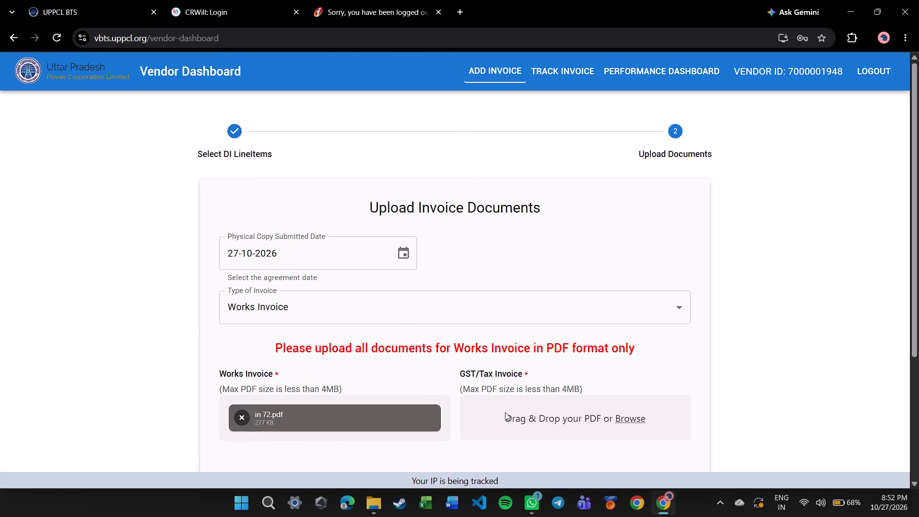
{"action": "double_click", "coordinate": [175, 131]}
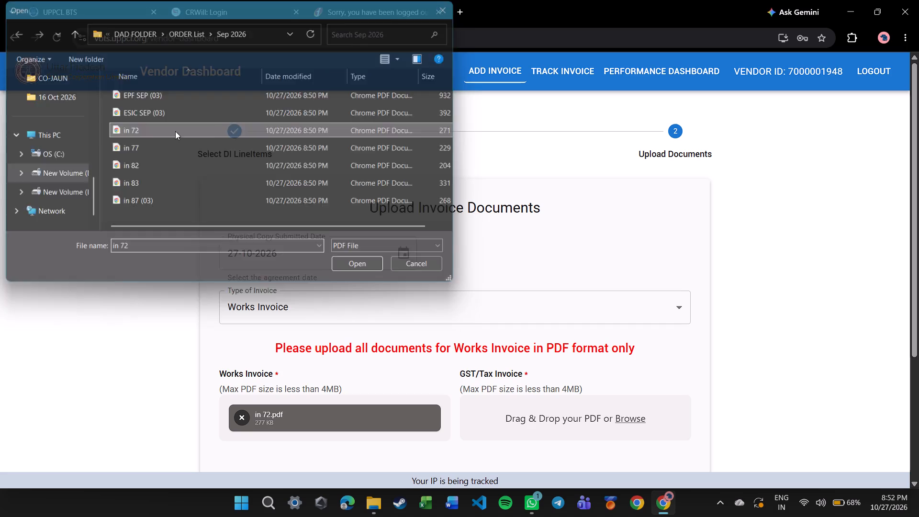
{"action": "scroll", "coordinate": [360, 322], "scroll_direction": "down", "scroll_amount": 1}
{"action": "left_click", "coordinate": [331, 446]}
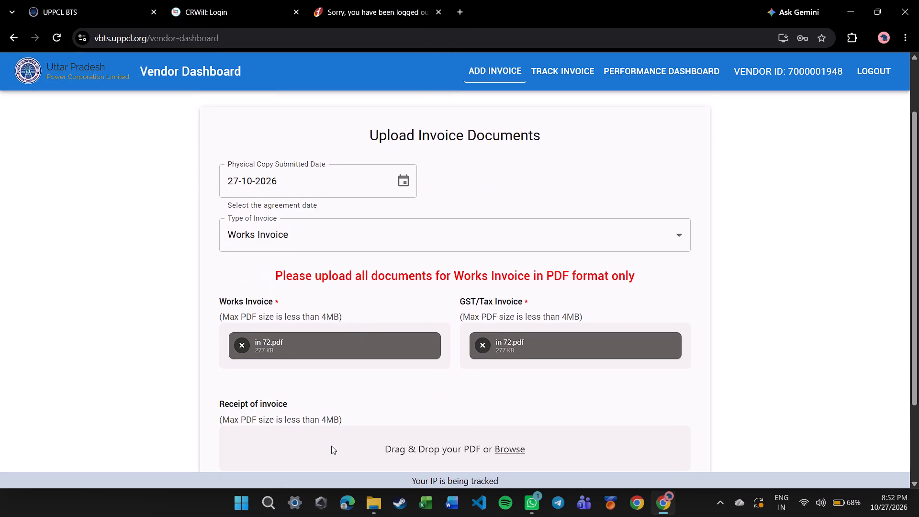
{"action": "double_click", "coordinate": [165, 132]}
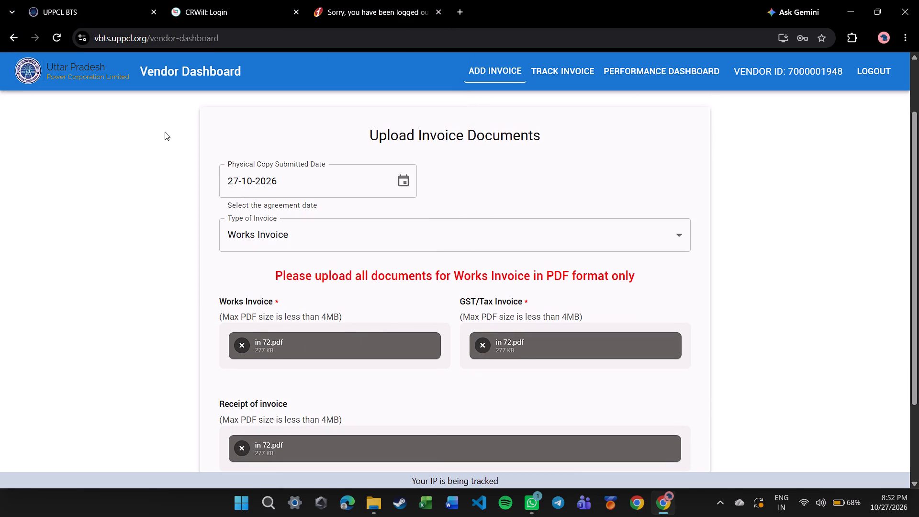
Submit the invoice with its documents and dismiss the submission message.
{"action": "scroll", "coordinate": [165, 132], "scroll_direction": "down", "scroll_amount": 3}
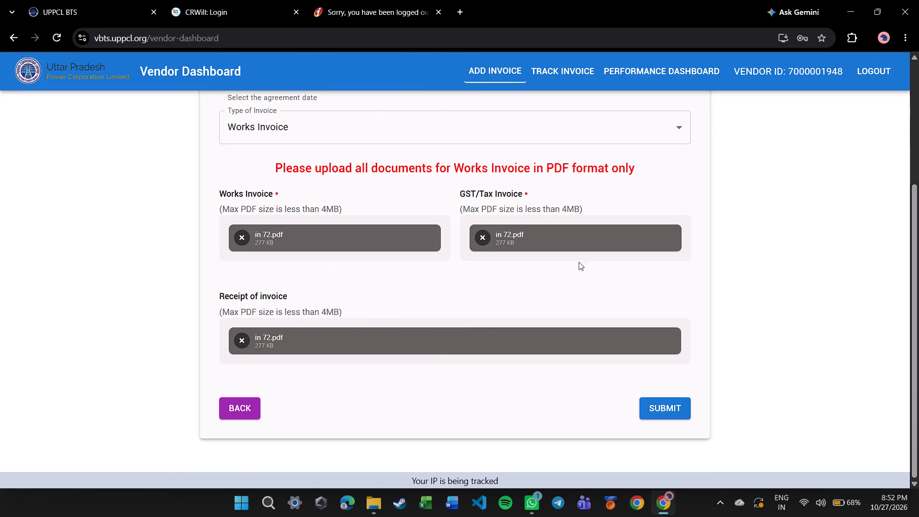
{"action": "left_click", "coordinate": [668, 408]}
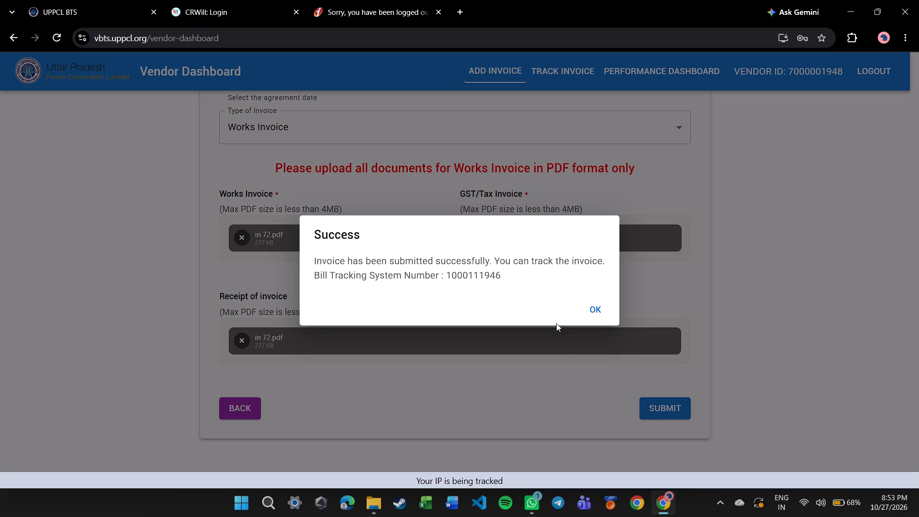
{"action": "left_click", "coordinate": [597, 302]}
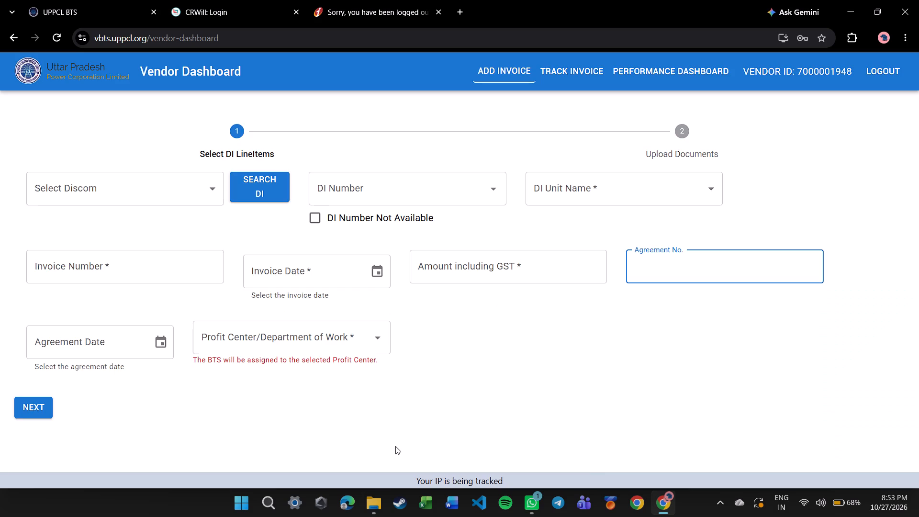
{"action": "left_click", "coordinate": [368, 507]}
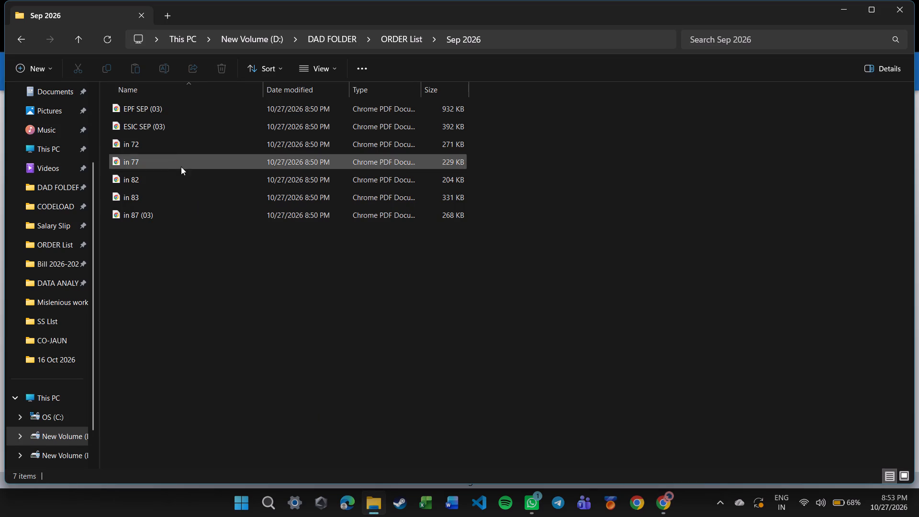
{"action": "left_click", "coordinate": [662, 499]}
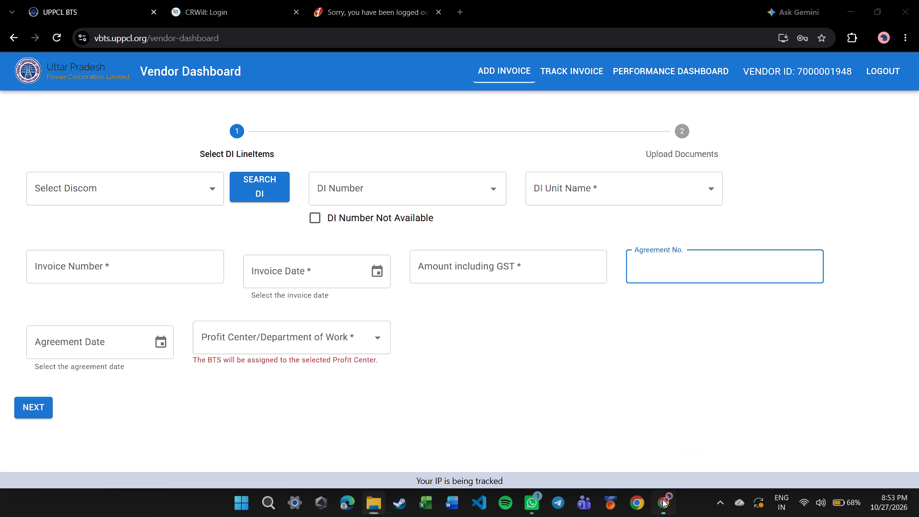
{"action": "left_click", "coordinate": [187, 194]}
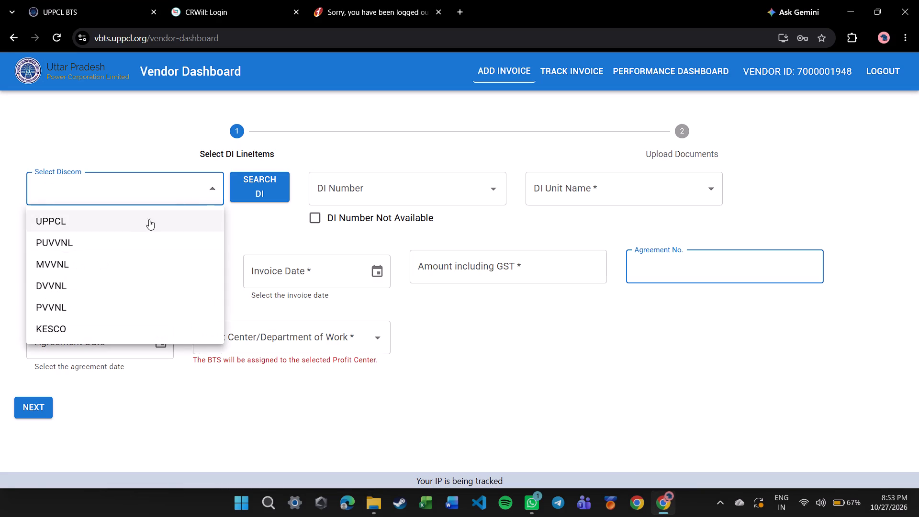
{"action": "left_click", "coordinate": [143, 232]}
{"action": "left_click", "coordinate": [264, 182]}
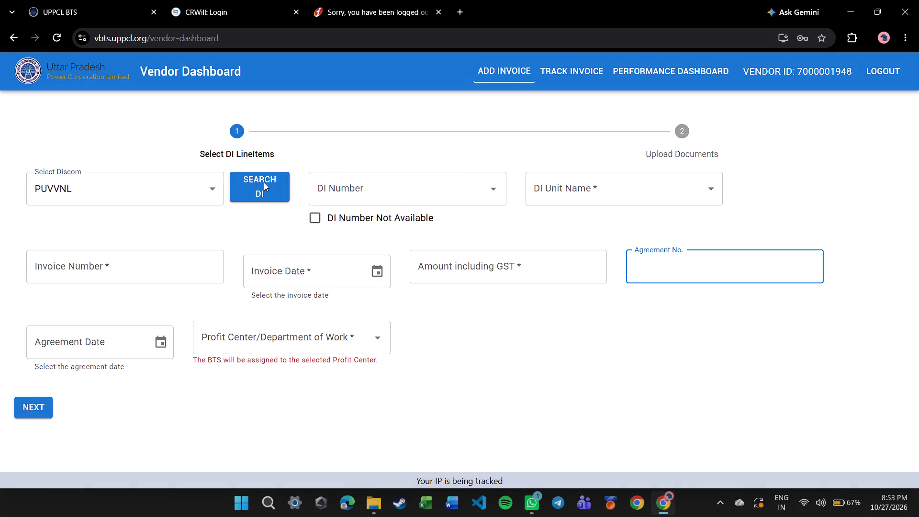
{"action": "left_click", "coordinate": [367, 184]}
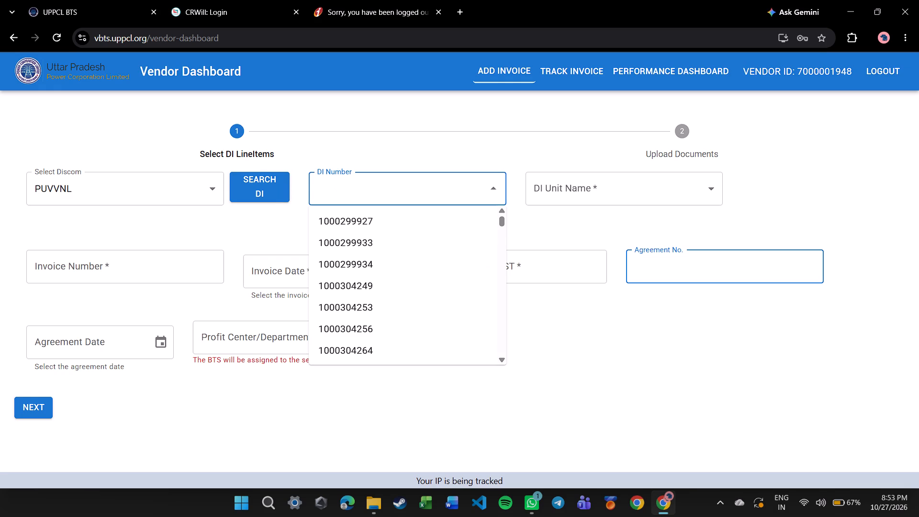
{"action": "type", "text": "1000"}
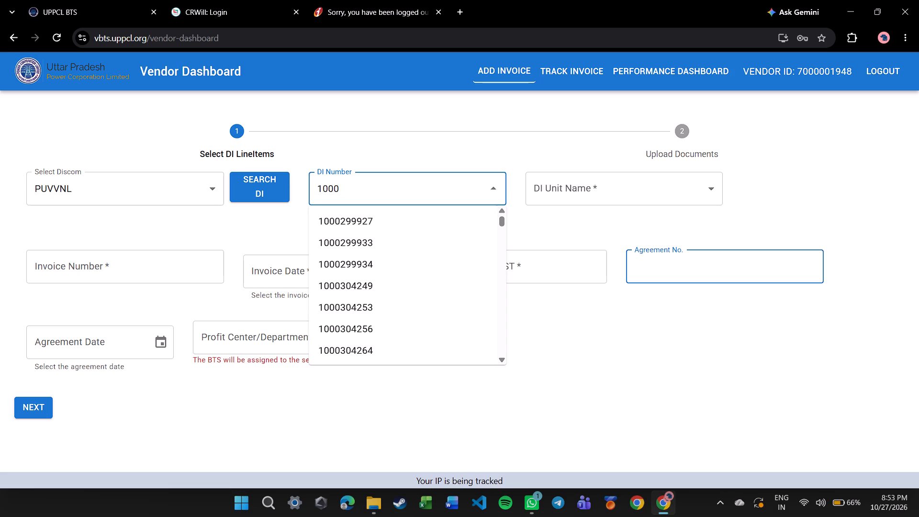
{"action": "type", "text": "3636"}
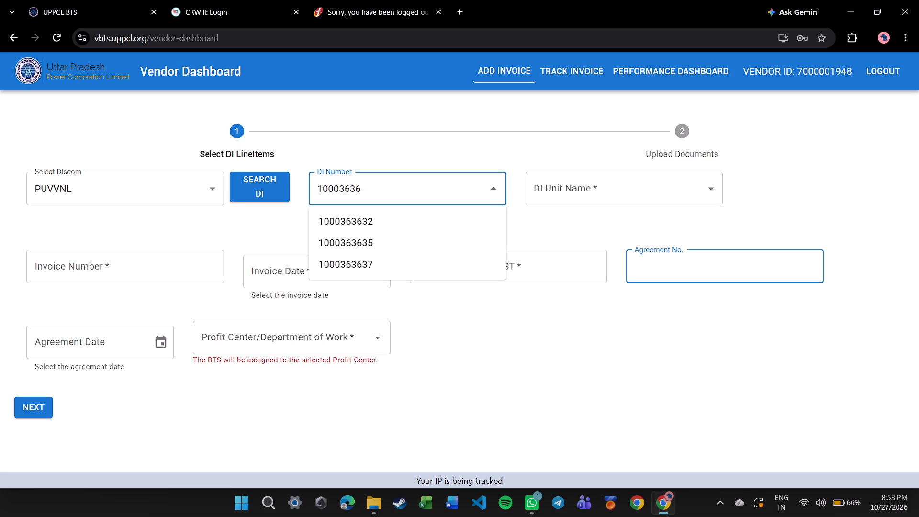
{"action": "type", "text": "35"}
{"action": "left_click", "coordinate": [373, 216]}
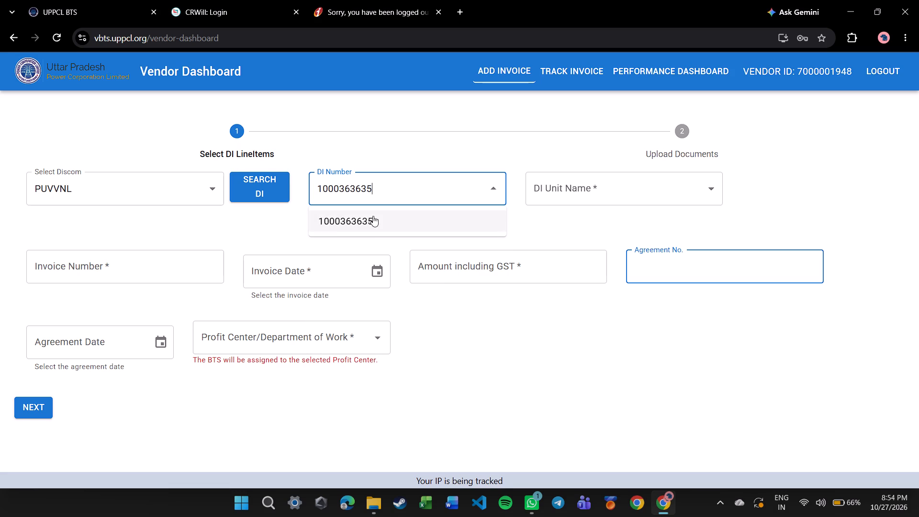
{"action": "left_click", "coordinate": [546, 178]}
{"action": "left_click", "coordinate": [561, 222]}
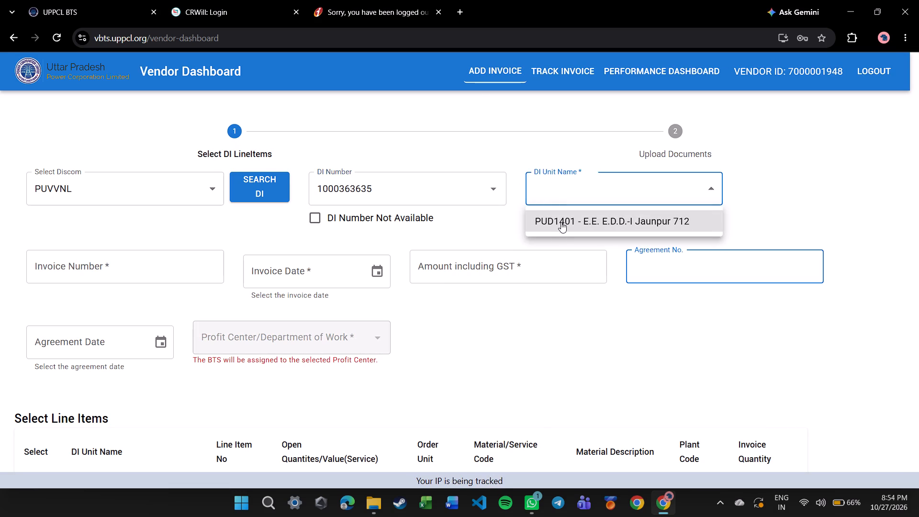
Enter invoice number 77 and set the invoice date to 01-10-2026.
{"action": "left_click", "coordinate": [159, 256]}
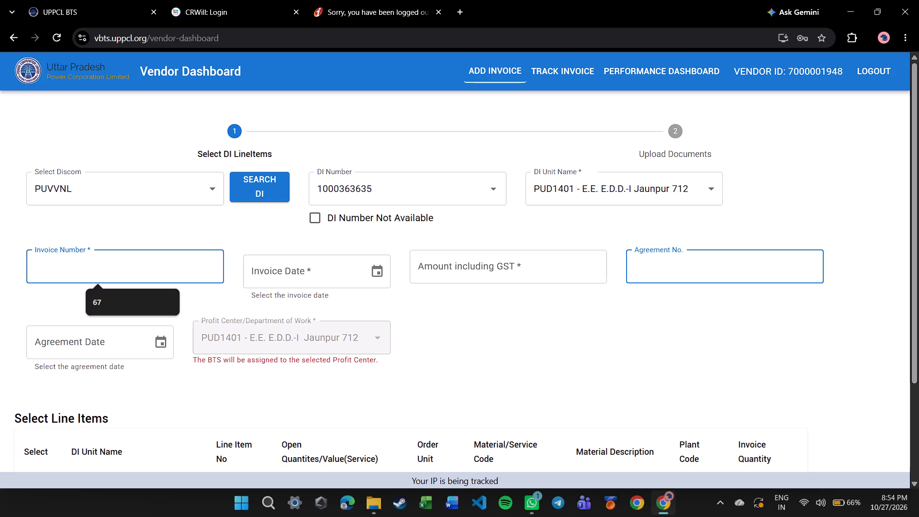
{"action": "type", "text": "77"}
{"action": "left_click", "coordinate": [264, 267]}
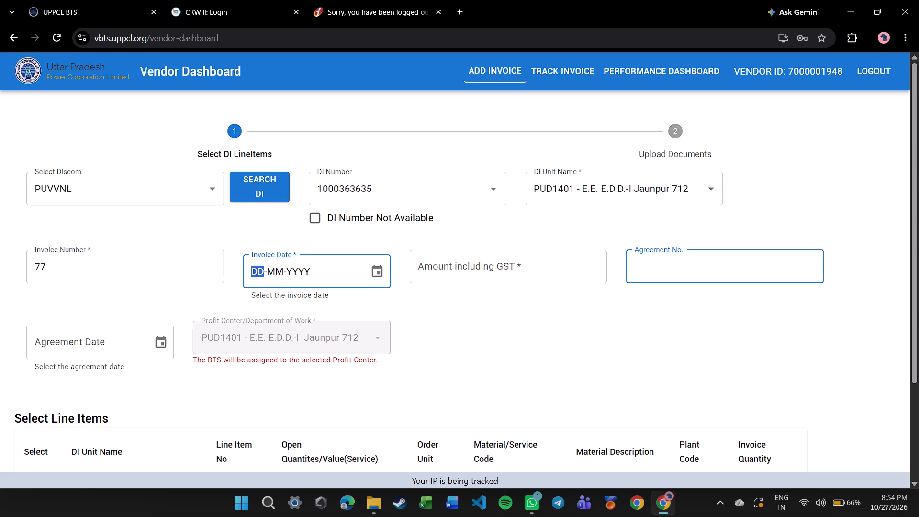
{"action": "left_click", "coordinate": [377, 276]}
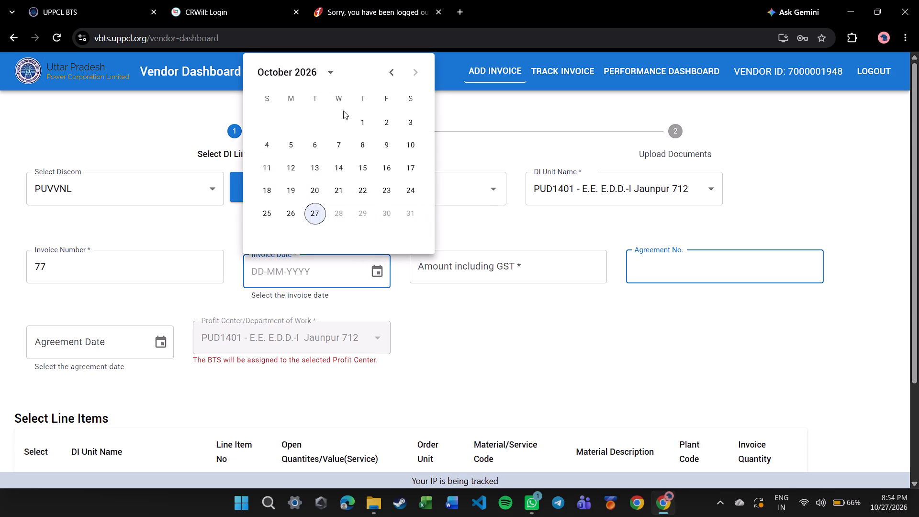
{"action": "left_click", "coordinate": [361, 121]}
Enter 18880.00 as the invoice amount including GST.
{"action": "left_click", "coordinate": [444, 258]}
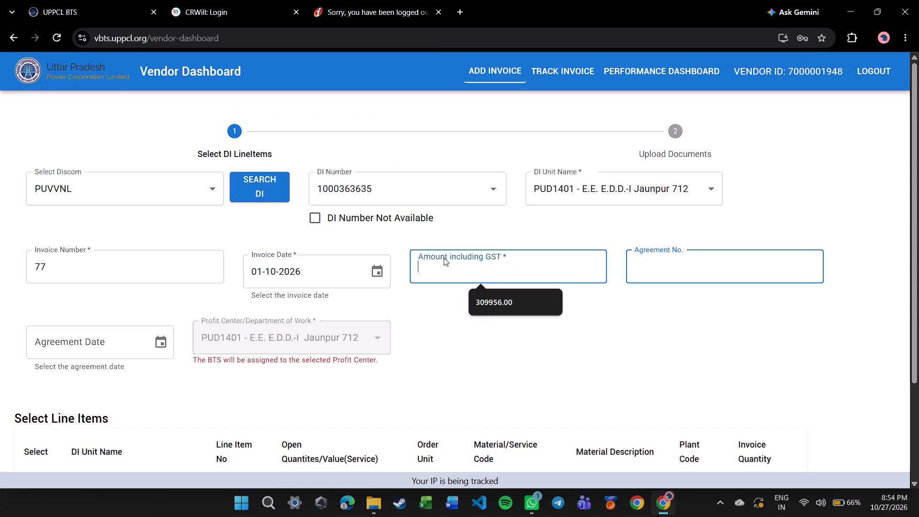
{"action": "type", "text": "18888"}
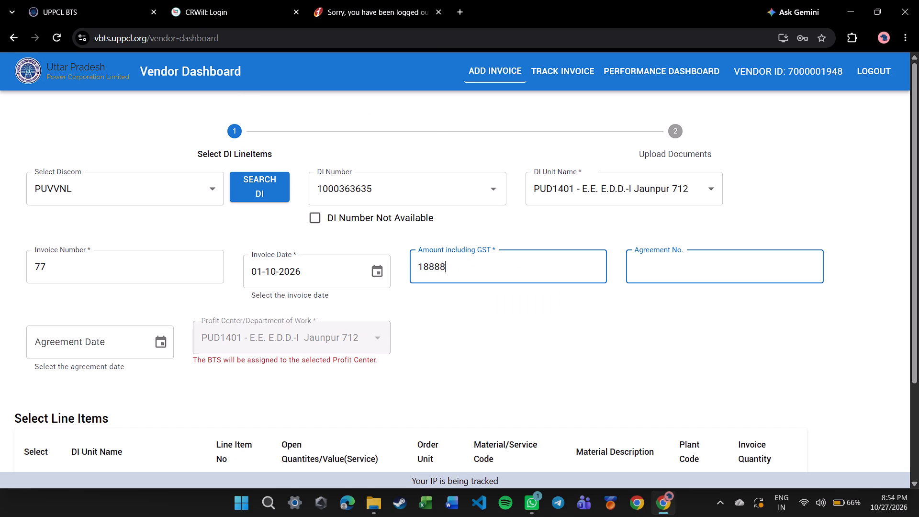
{"action": "key", "text": "BackSpace"}
{"action": "type", "text": "0.00"}
Enter 2067/EDD-I(J) as the agreement number.
{"action": "left_click", "coordinate": [691, 269]}
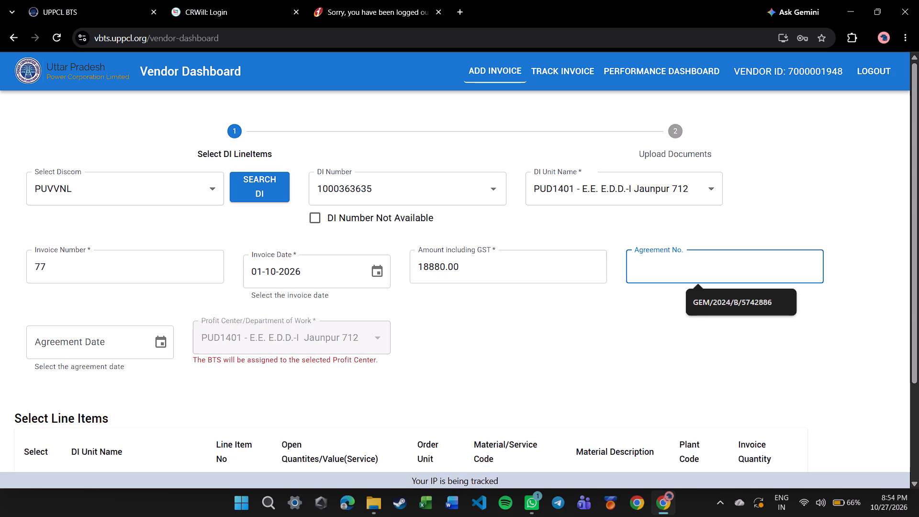
{"action": "type", "text": "2067"}
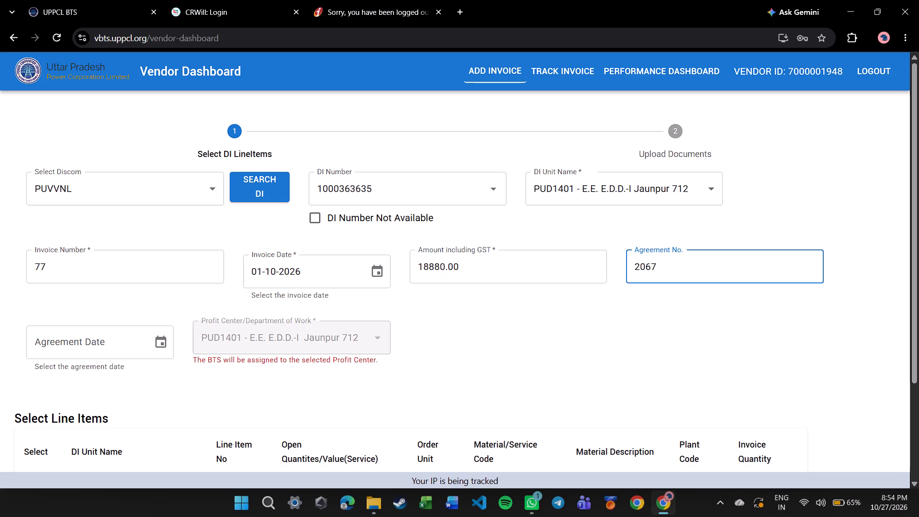
{"action": "key", "text": "slash"}
{"action": "type", "text": "EDD-"}
{"action": "key", "text": "i"}
{"action": "type", "text": "()"}
{"action": "key", "text": "Left"}
{"action": "key", "text": "j"}
Set the agreement date to 21-04-2026.
{"action": "left_click", "coordinate": [163, 346]}
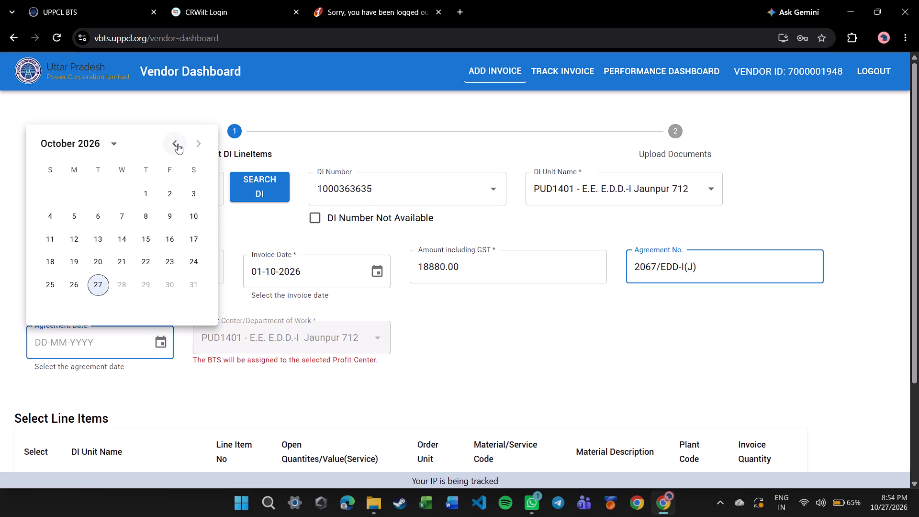
{"action": "triple_click", "coordinate": [177, 139]}
{"action": "triple_click", "coordinate": [177, 139]}
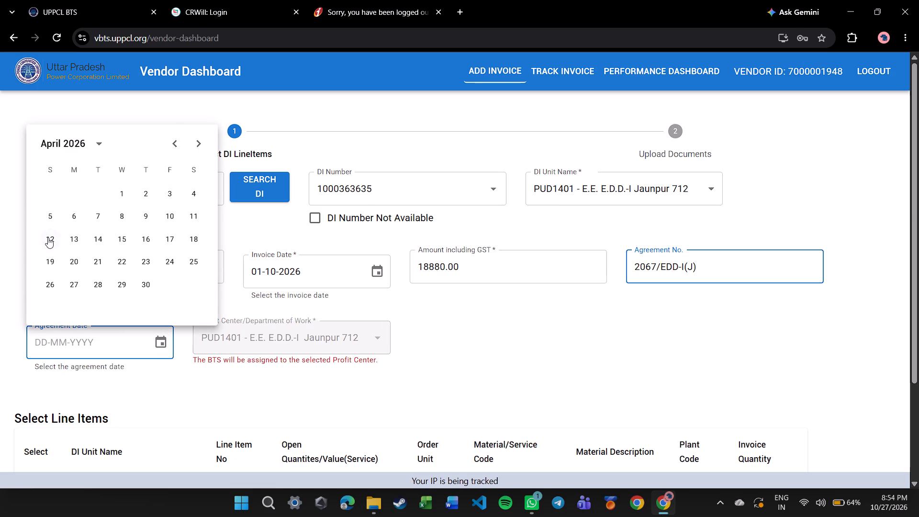
{"action": "left_click", "coordinate": [98, 262]}
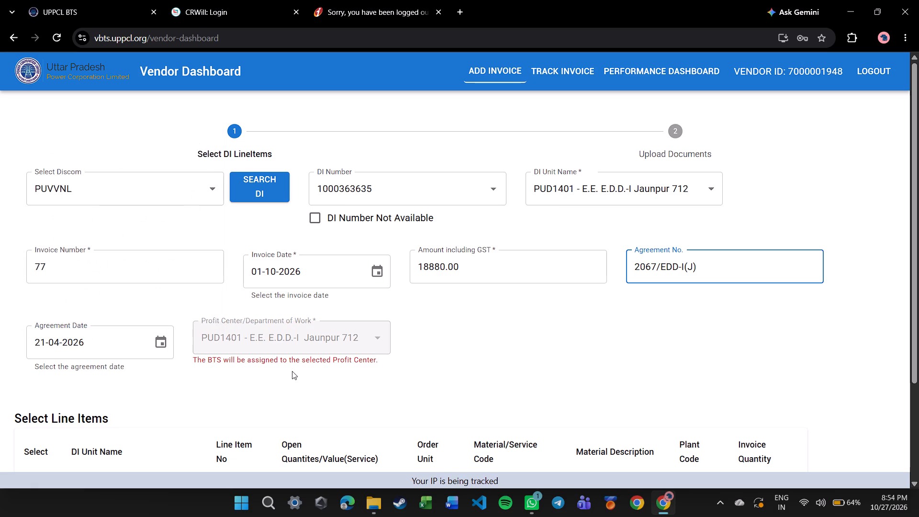
Select line item 00010 for line maintenance work with invoice quantity 1, and continue past the review to the document upload.
{"action": "scroll", "coordinate": [363, 357], "scroll_direction": "down", "scroll_amount": 2}
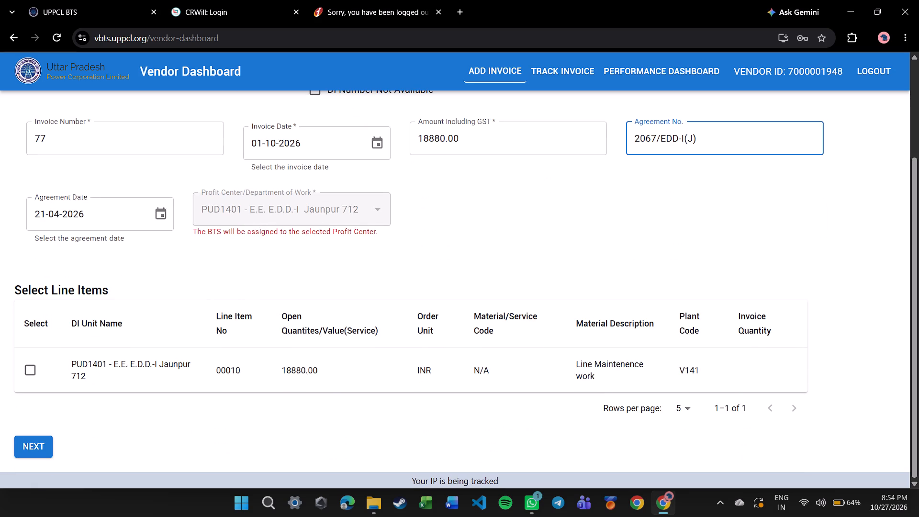
{"action": "left_click", "coordinate": [34, 368]}
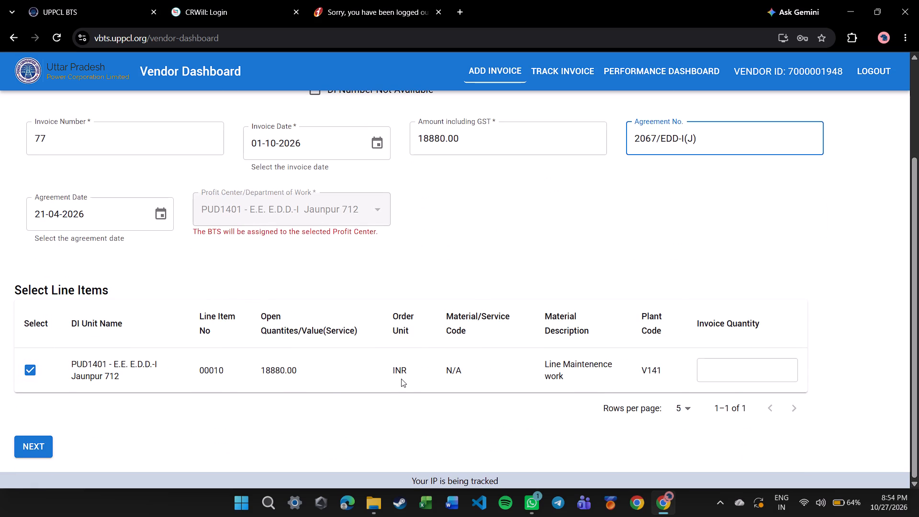
{"action": "left_click", "coordinate": [733, 360]}
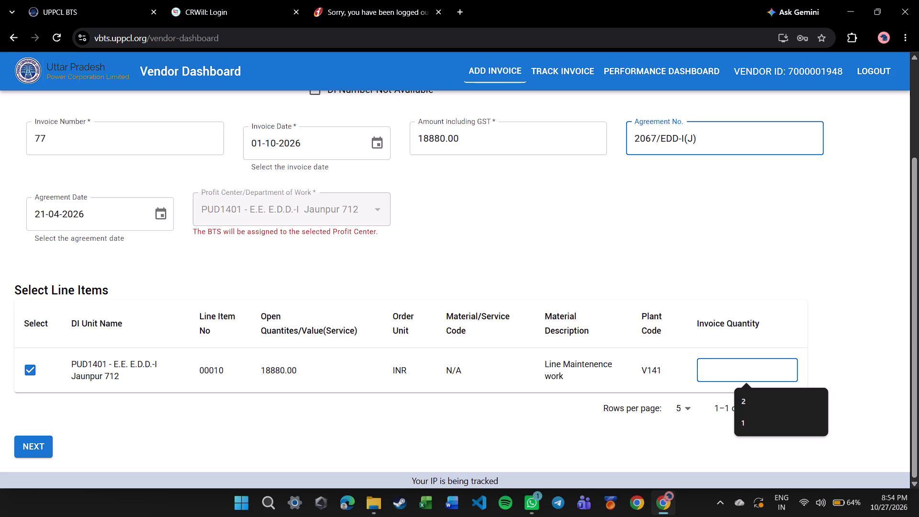
{"action": "key", "text": "1"}
{"action": "left_click", "coordinate": [44, 444]}
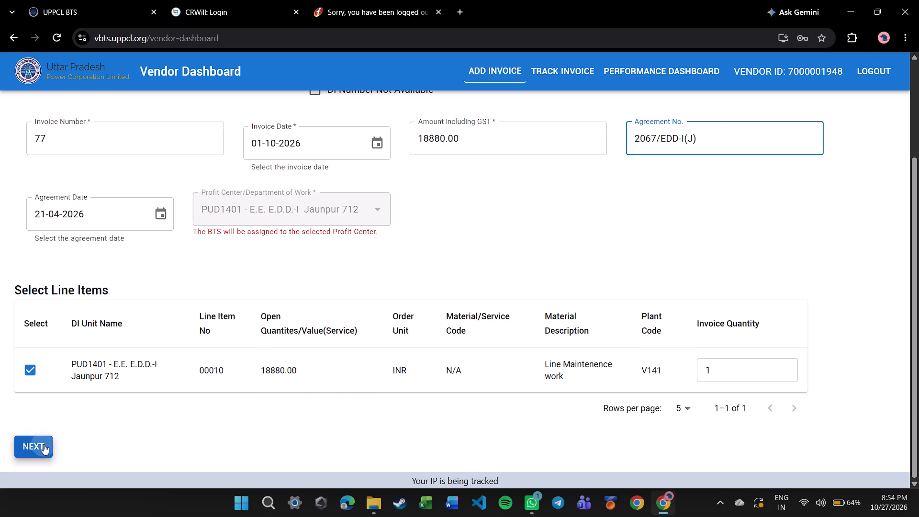
{"action": "left_click", "coordinate": [674, 460]}
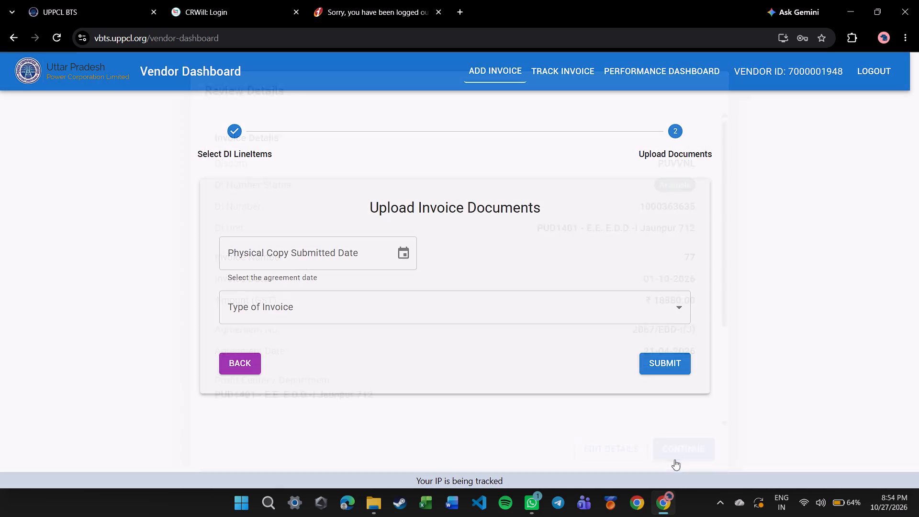
Set the physical copy submitted date to 27-10-2026 and choose Works Invoice as the invoice type.
{"action": "left_click", "coordinate": [408, 250]}
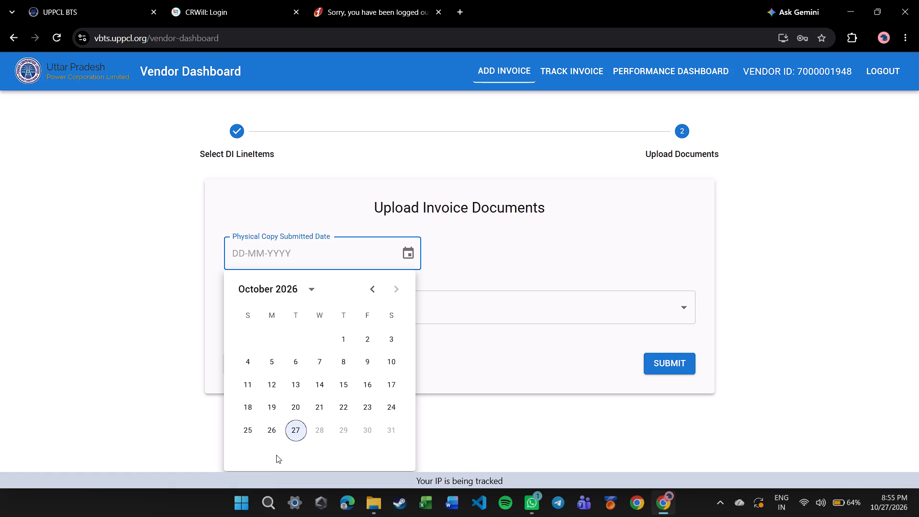
{"action": "left_click", "coordinate": [298, 428]}
{"action": "left_click", "coordinate": [439, 312]}
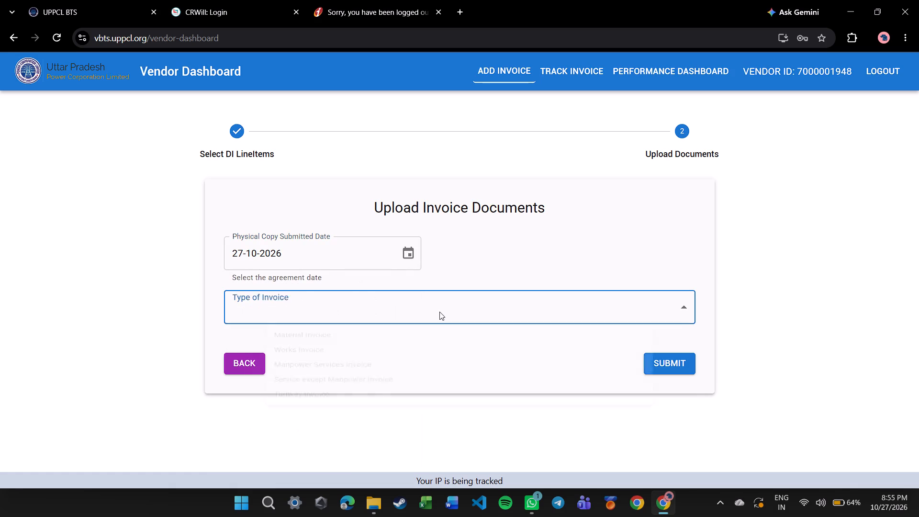
{"action": "left_click", "coordinate": [392, 354]}
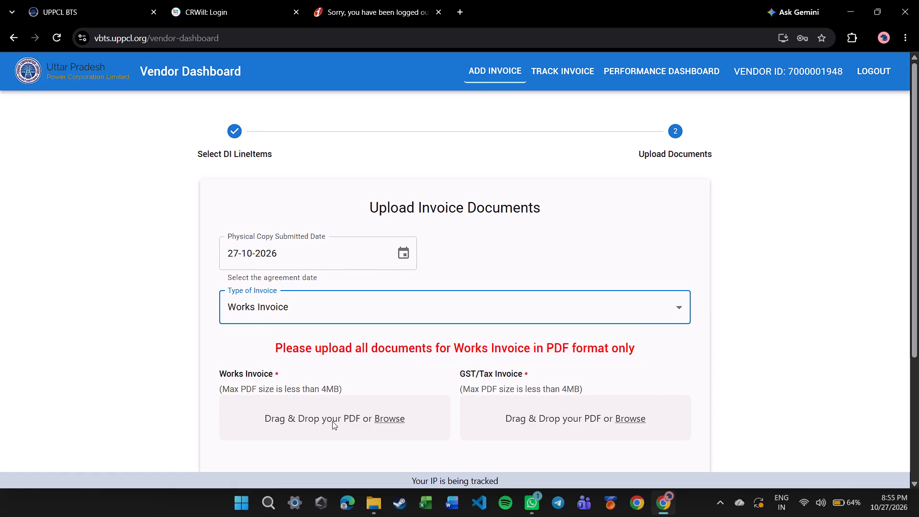
Attach in 77.pdf from the Sep 2026 folder as works invoice, GST/tax invoice and receipt of invoice, and submit the invoice.
{"action": "left_click", "coordinate": [332, 421]}
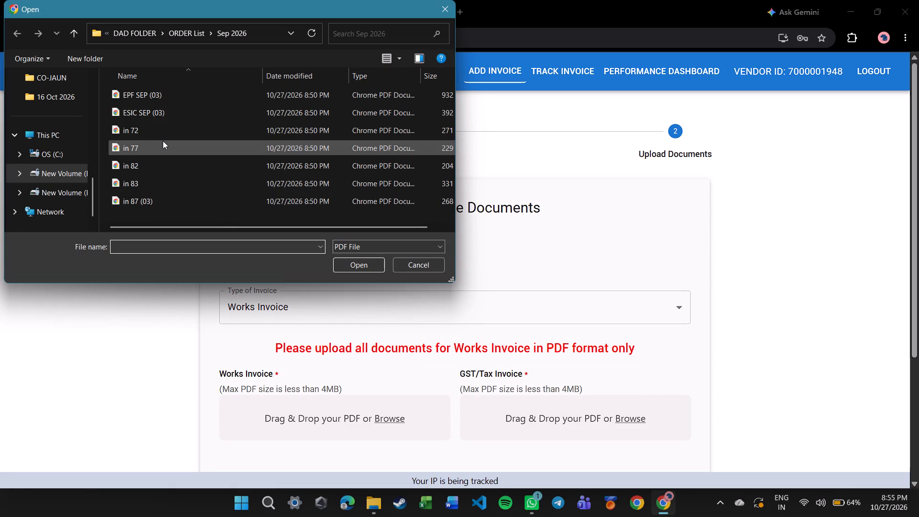
{"action": "double_click", "coordinate": [163, 141]}
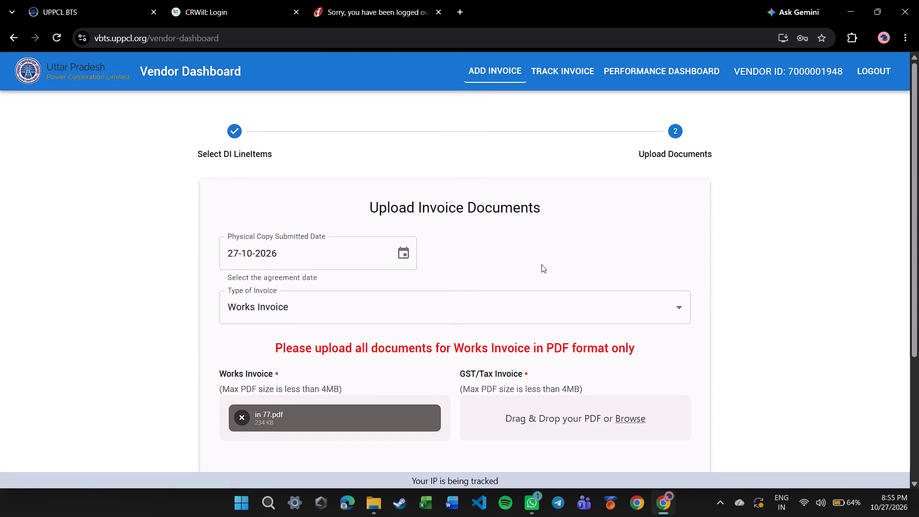
{"action": "left_click", "coordinate": [542, 411]}
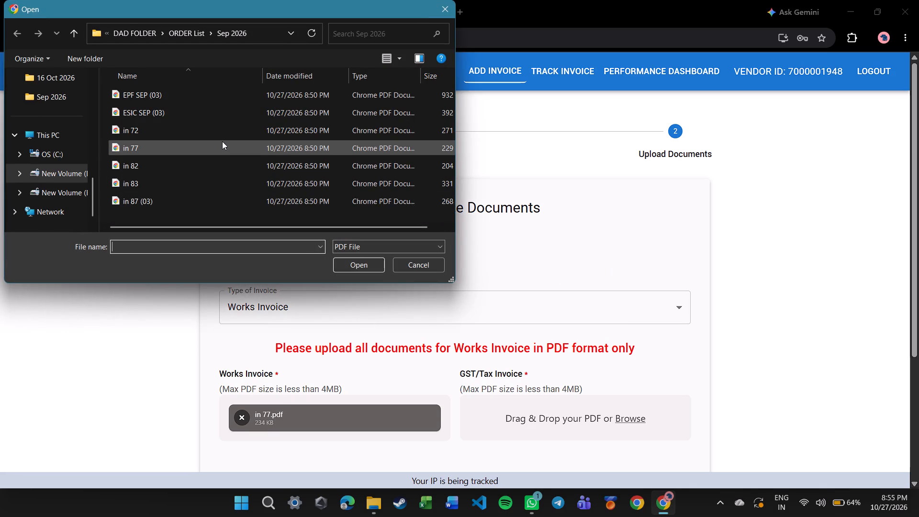
{"action": "double_click", "coordinate": [222, 141]}
{"action": "scroll", "coordinate": [373, 325], "scroll_direction": "down", "scroll_amount": 2}
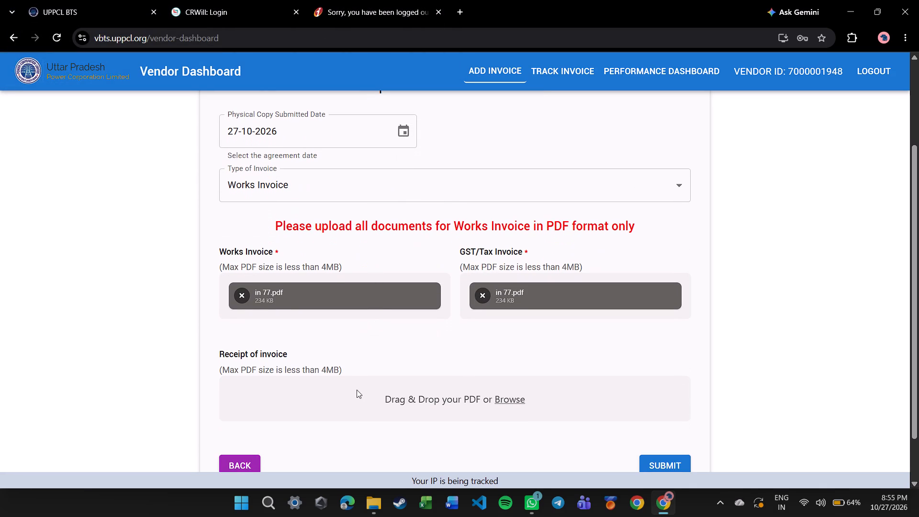
{"action": "left_click", "coordinate": [357, 390]}
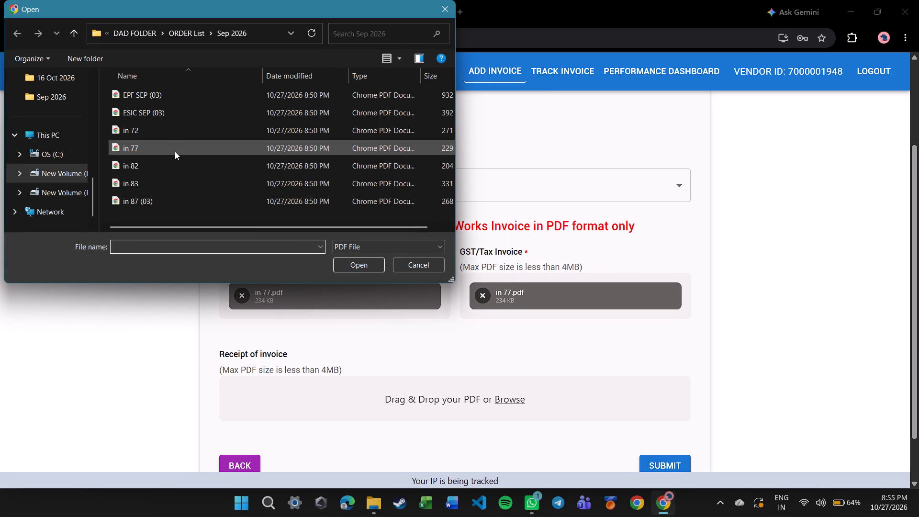
{"action": "double_click", "coordinate": [175, 151]}
{"action": "left_click", "coordinate": [652, 458]}
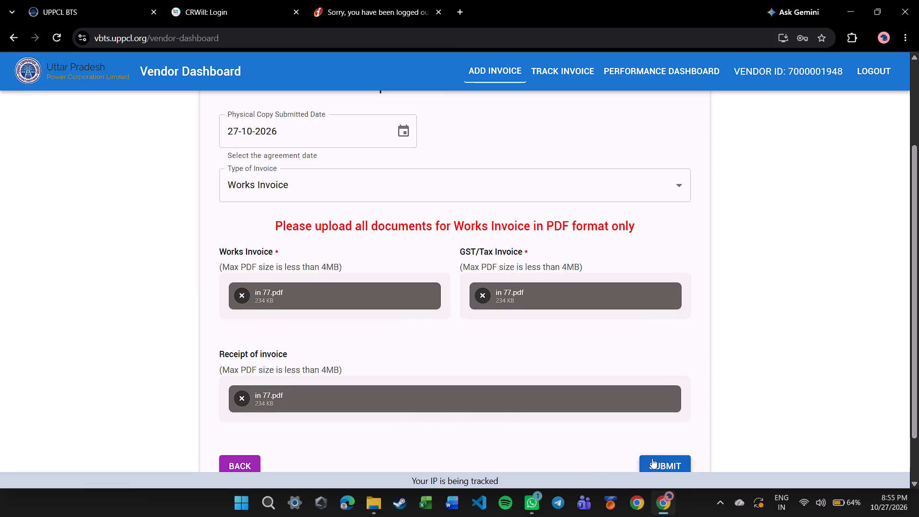
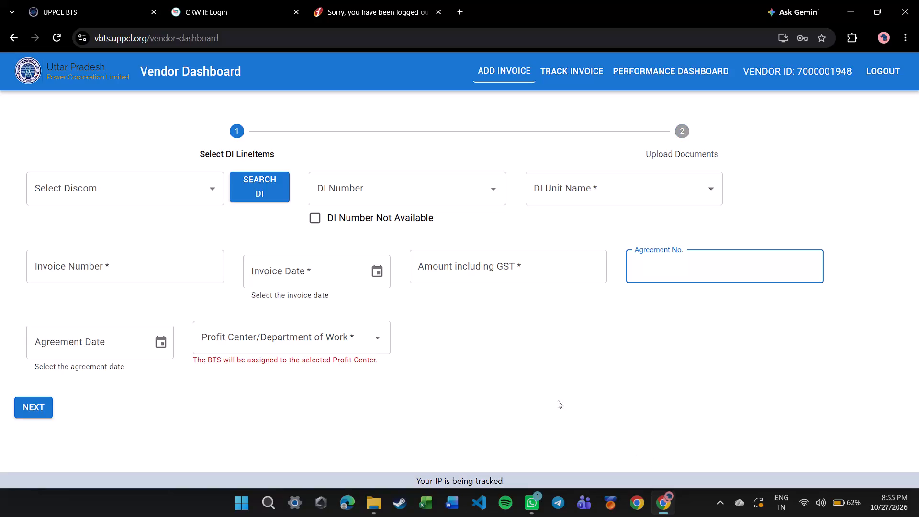
Select PUVVNL as the discom for the new invoice and run the search for its DIs.
{"action": "left_click", "coordinate": [175, 187]}
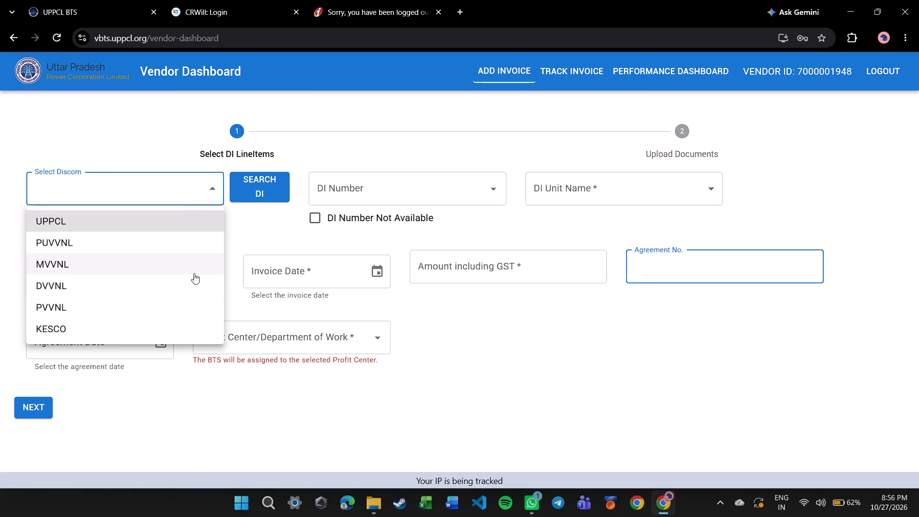
{"action": "left_click", "coordinate": [165, 240]}
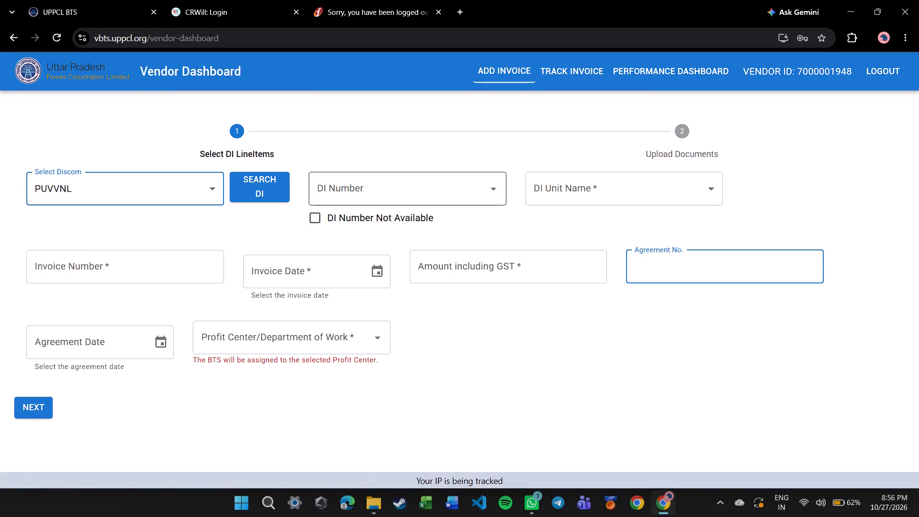
{"action": "left_click", "coordinate": [255, 186]}
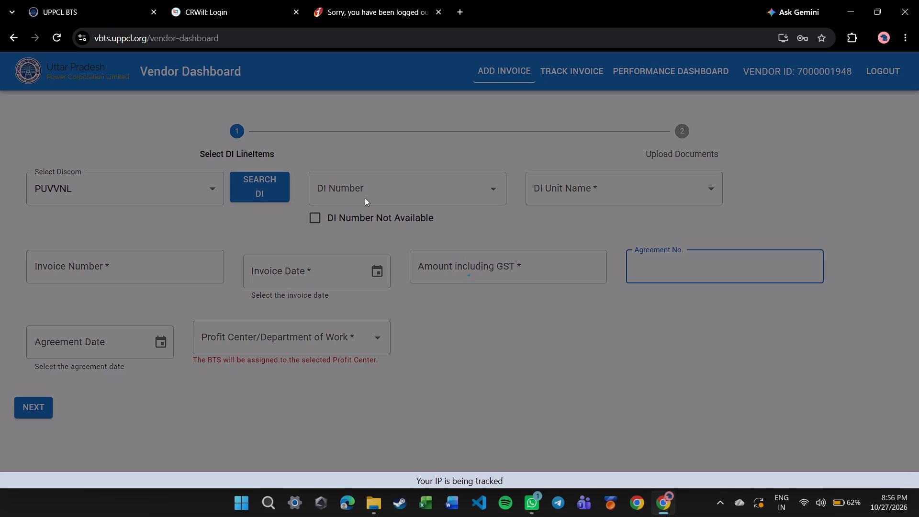
Narrow the DI number choices for the new invoice to those beginning with 10003636.
{"action": "left_click", "coordinate": [365, 198]}
{"action": "left_click", "coordinate": [365, 198]}
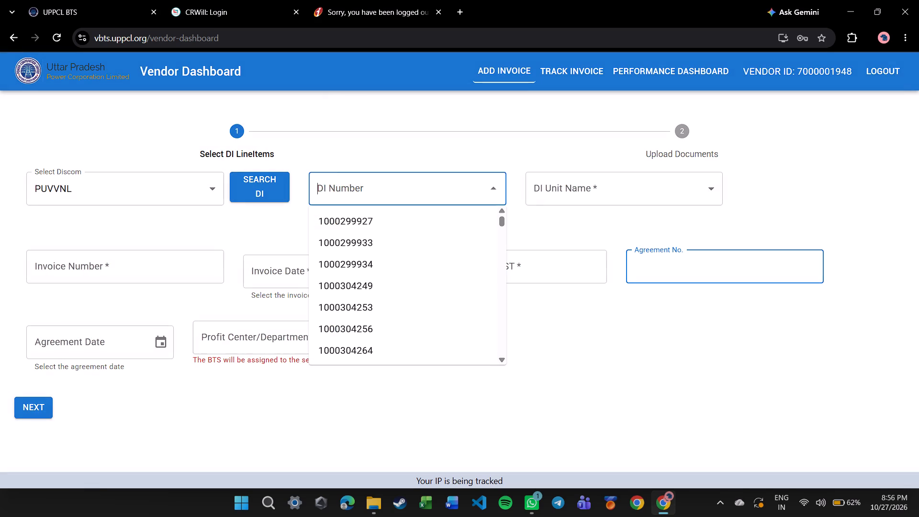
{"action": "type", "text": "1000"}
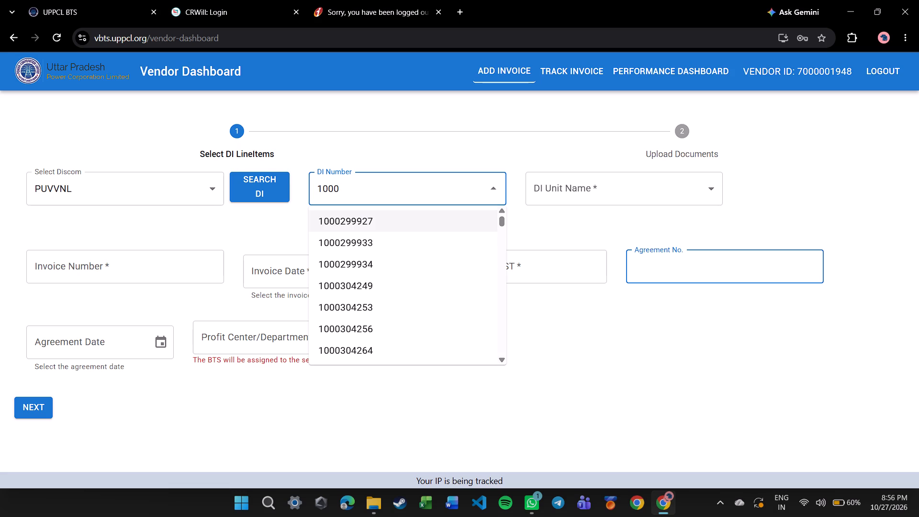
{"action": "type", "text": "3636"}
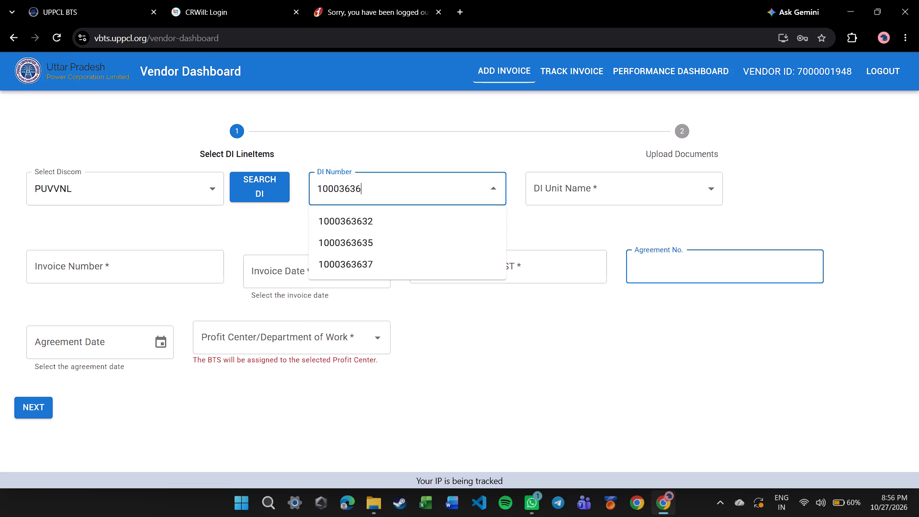
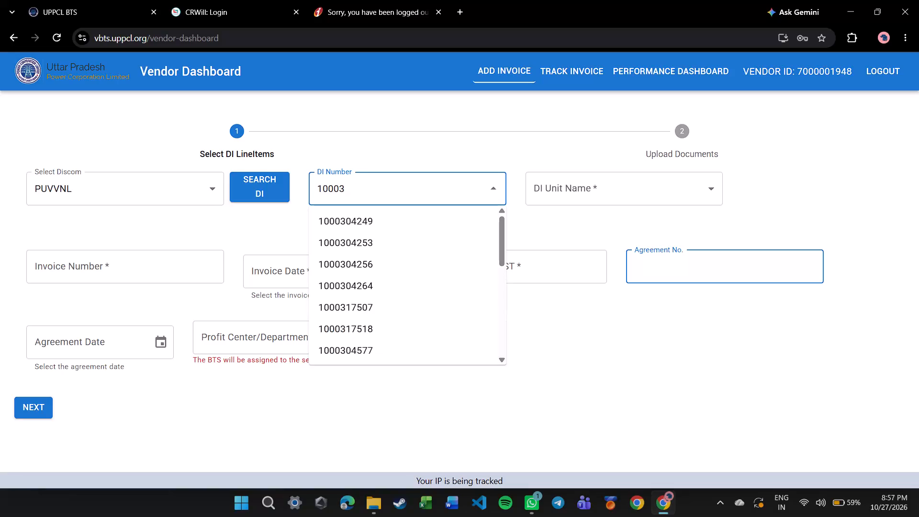
{"action": "type", "text": "175"}
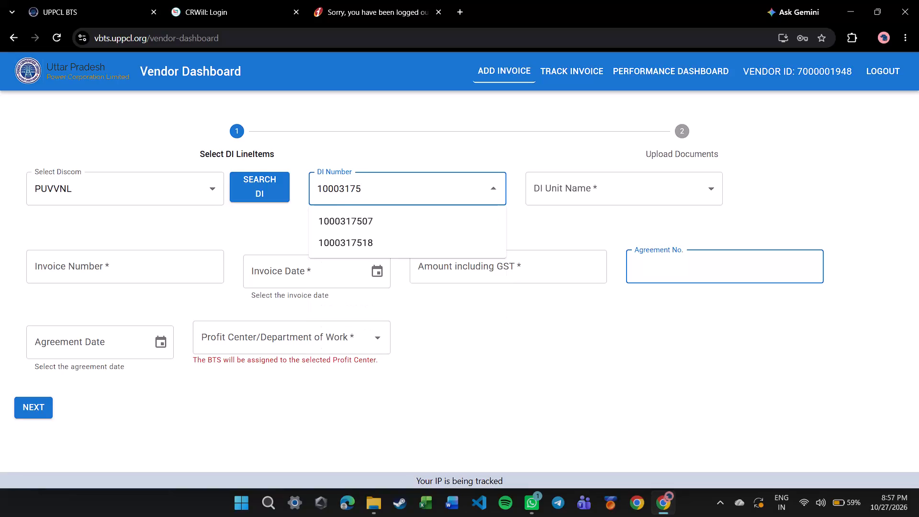
{"action": "type", "text": "18"}
{"action": "left_click", "coordinate": [366, 219]}
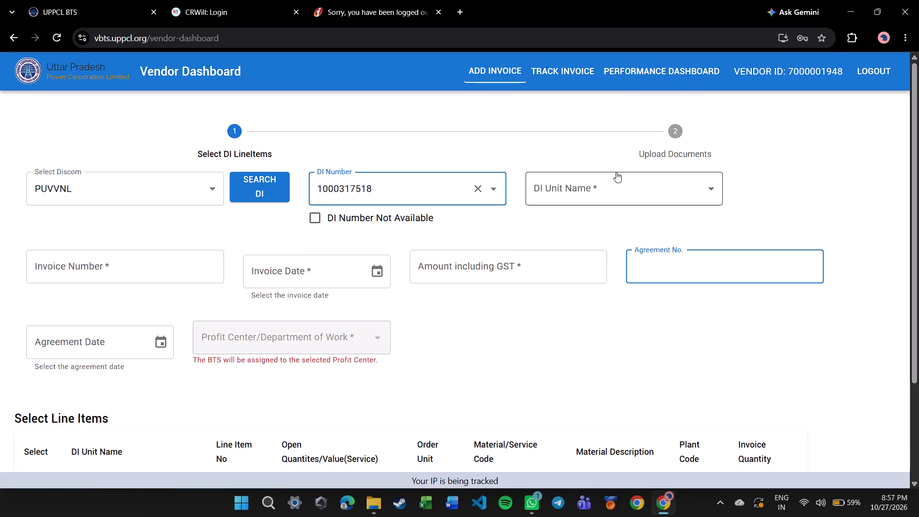
{"action": "left_click_drag", "start_coordinate": [607, 185], "coordinate": [584, 219]}
{"action": "left_click", "coordinate": [584, 219]}
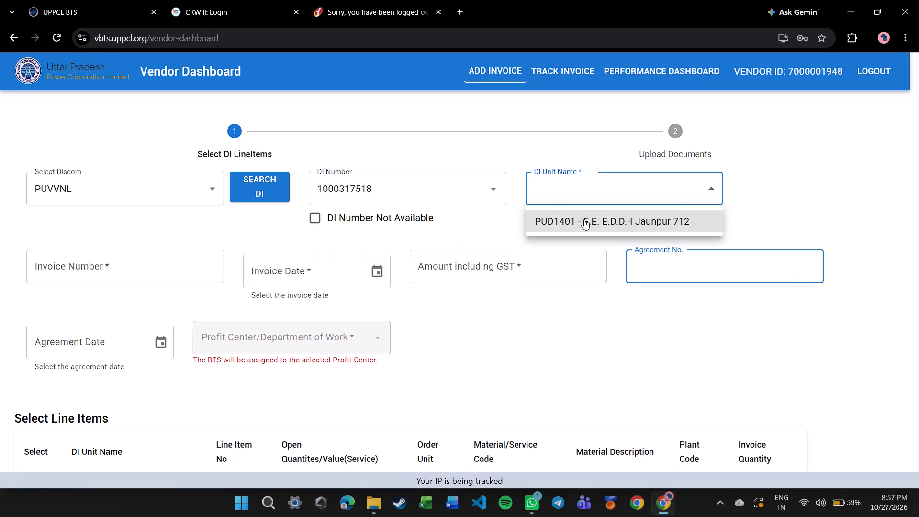
Fill in the invoice details: number 82, date 01-10-2026 and amount including GST 53808.00.
{"action": "left_click", "coordinate": [123, 264]}
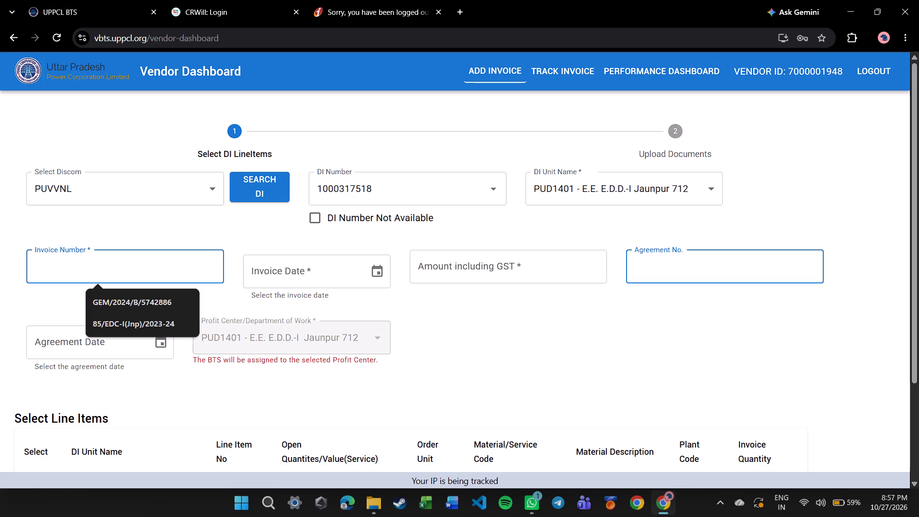
{"action": "type", "text": "82"}
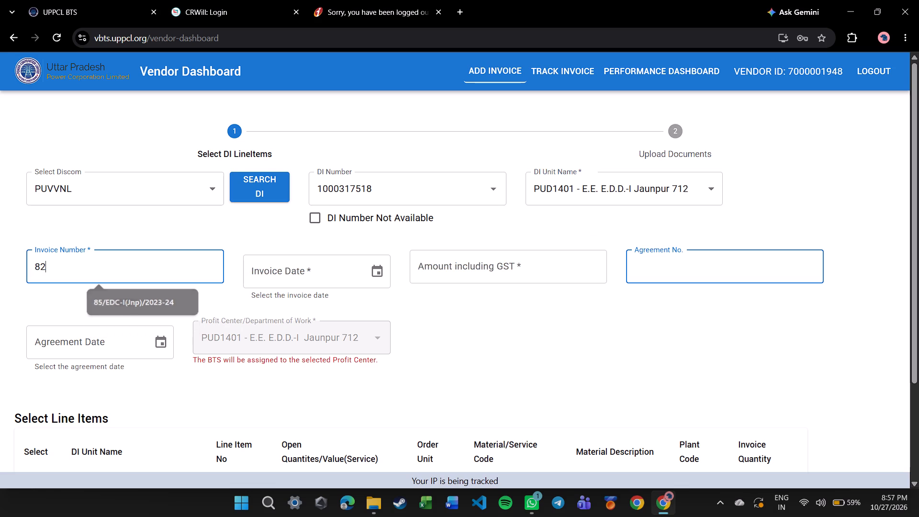
{"action": "left_click", "coordinate": [255, 273]}
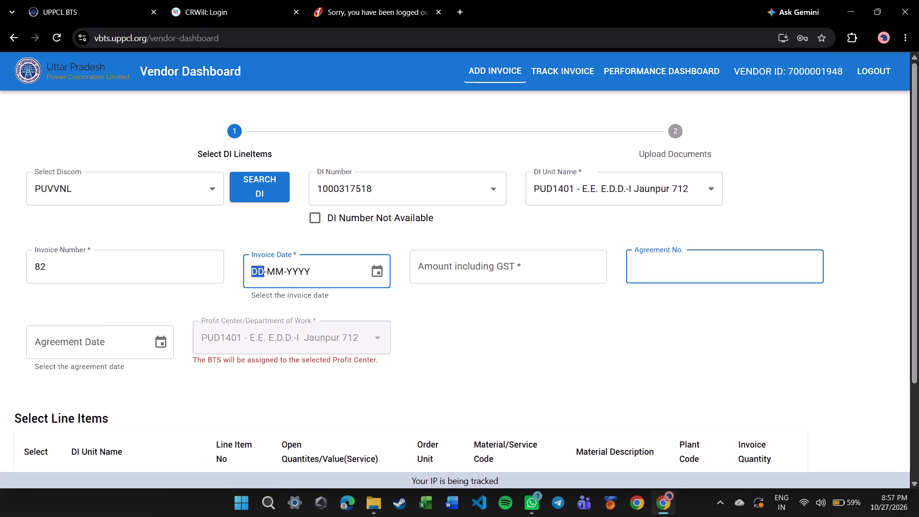
{"action": "left_click", "coordinate": [380, 273]}
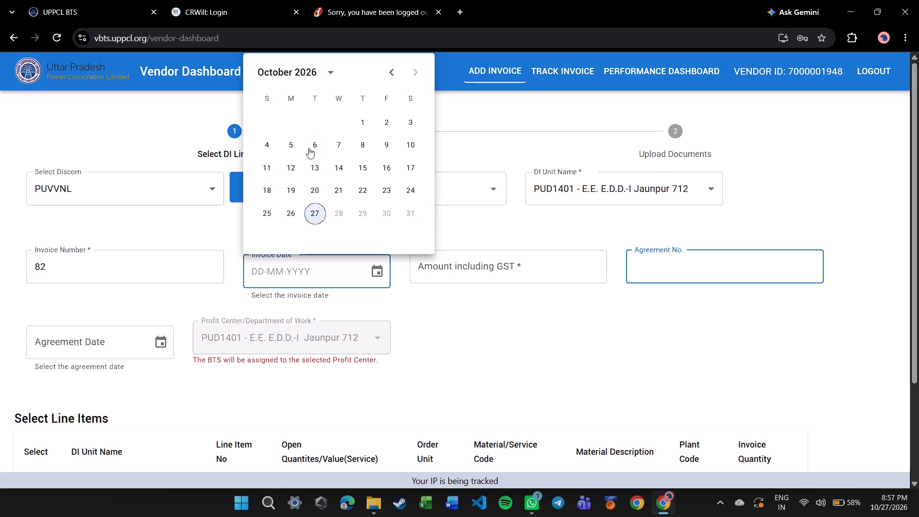
{"action": "left_click", "coordinate": [365, 123]}
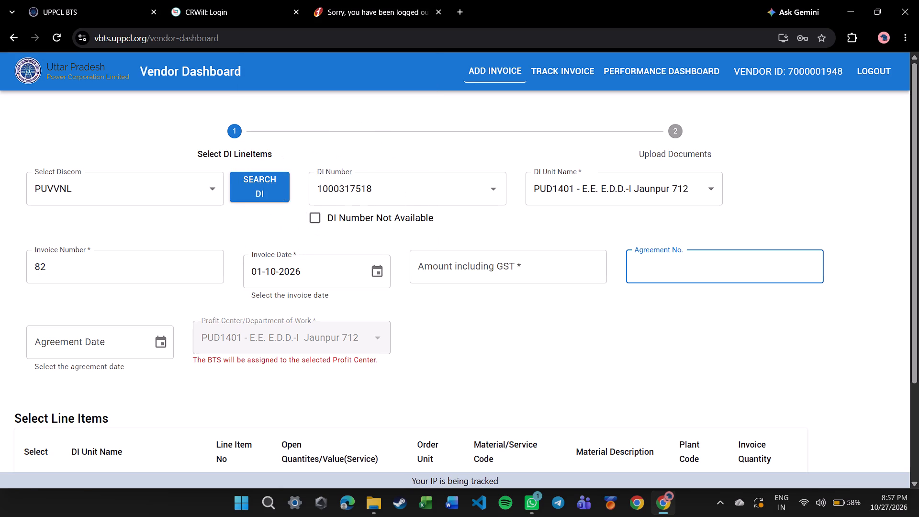
{"action": "left_click", "coordinate": [462, 249]}
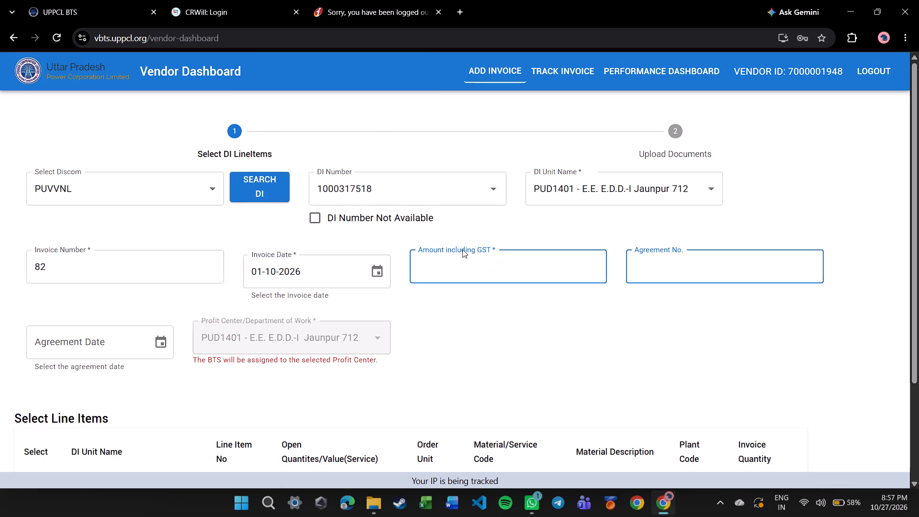
{"action": "type", "text": "53808.00"}
Enter 3824/EDD-I(J) as the agreement number.
{"action": "left_click", "coordinate": [662, 253]}
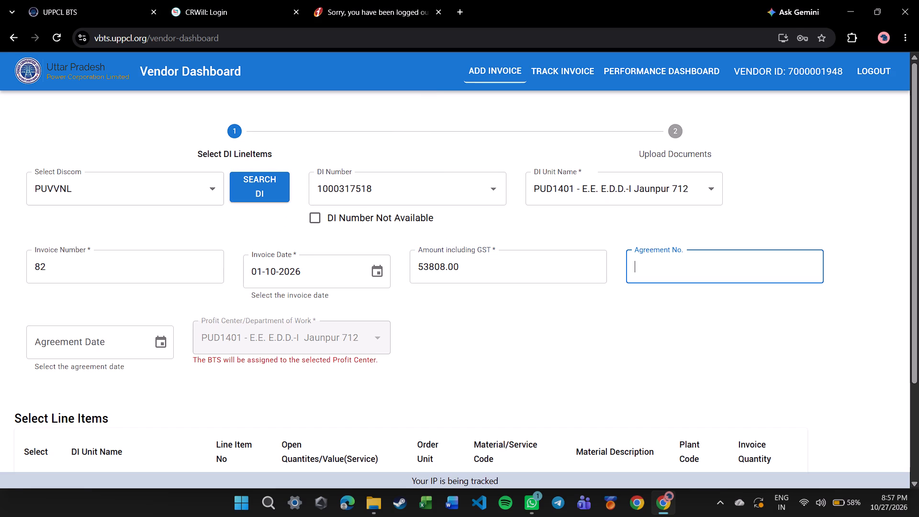
{"action": "type", "text": "3824"}
{"action": "type", "text": "/EDD"}
{"action": "type", "text": "-I"}
{"action": "type", "text": "()"}
{"action": "key", "text": "Left"}
{"action": "key", "text": "j"}
Set the agreement date to 14-11-2025.
{"action": "left_click", "coordinate": [108, 352]}
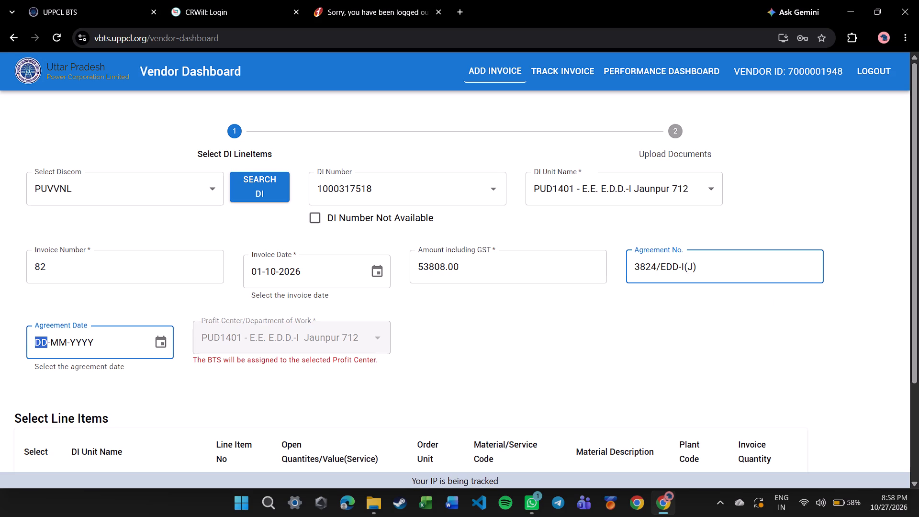
{"action": "type", "text": "14"}
{"action": "left_click", "coordinate": [166, 342]}
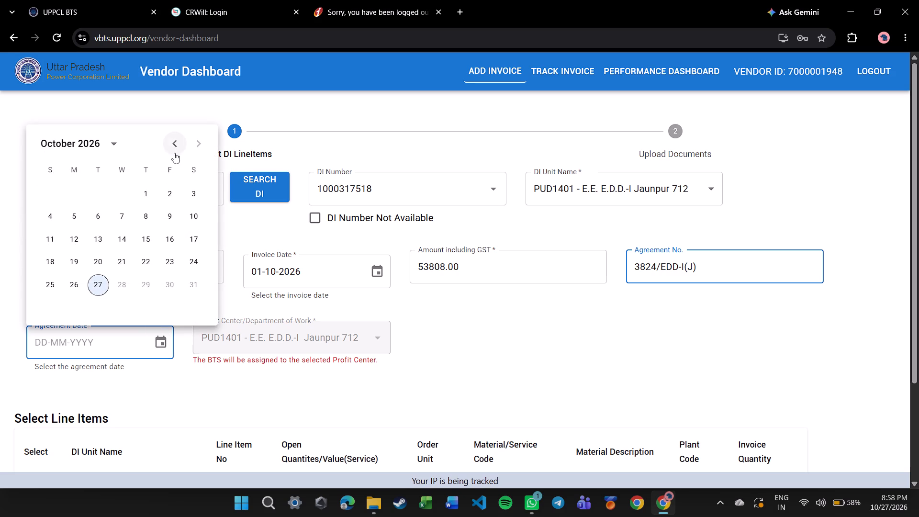
{"action": "left_click", "coordinate": [113, 144]}
{"action": "left_click", "coordinate": [94, 311]}
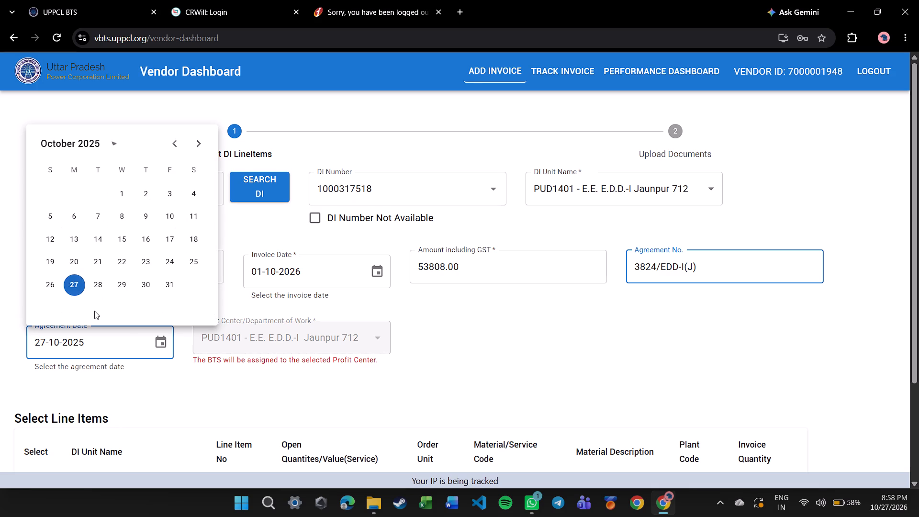
{"action": "left_click", "coordinate": [198, 143]}
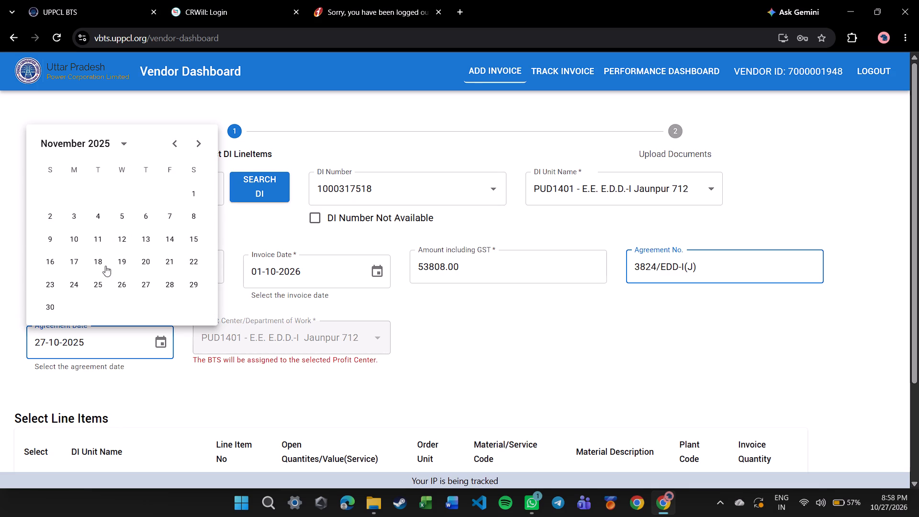
{"action": "left_click", "coordinate": [165, 236]}
Include line item 00010, Line Shifting for School, with invoice quantity 1 and continue through the review to the document upload.
{"action": "scroll", "coordinate": [217, 387], "scroll_direction": "down", "scroll_amount": 3}
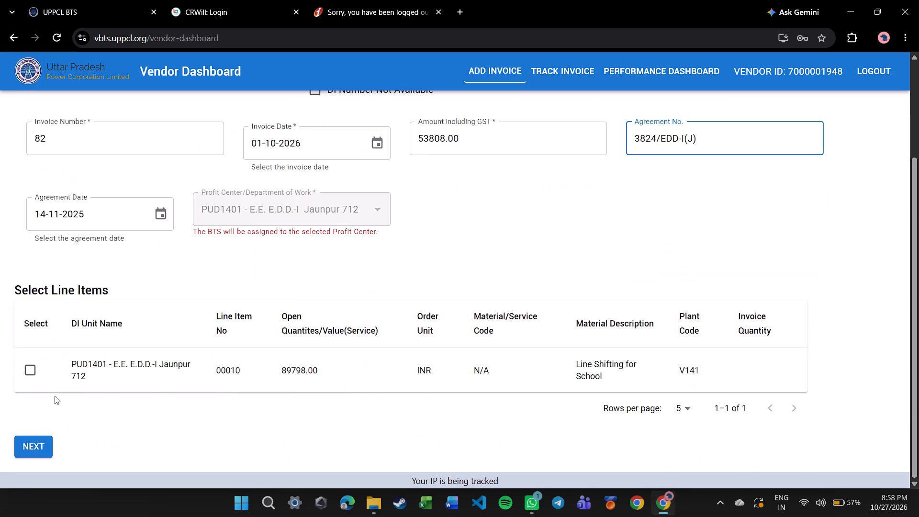
{"action": "left_click", "coordinate": [28, 372]}
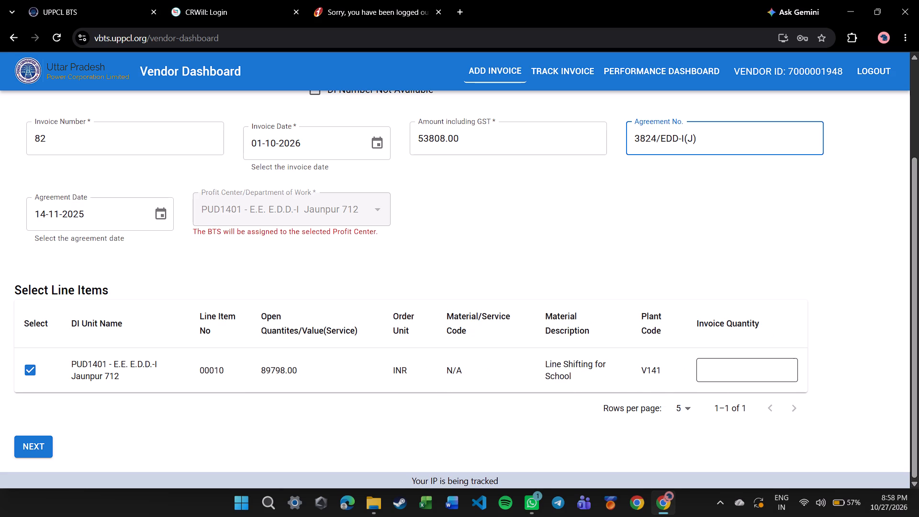
{"action": "left_click", "coordinate": [731, 375]}
{"action": "key", "text": "1"}
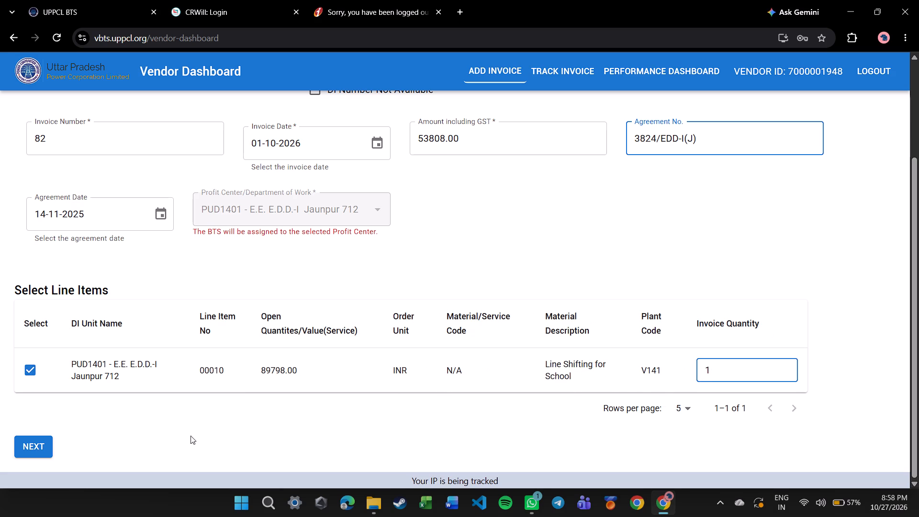
{"action": "left_click", "coordinate": [40, 441]}
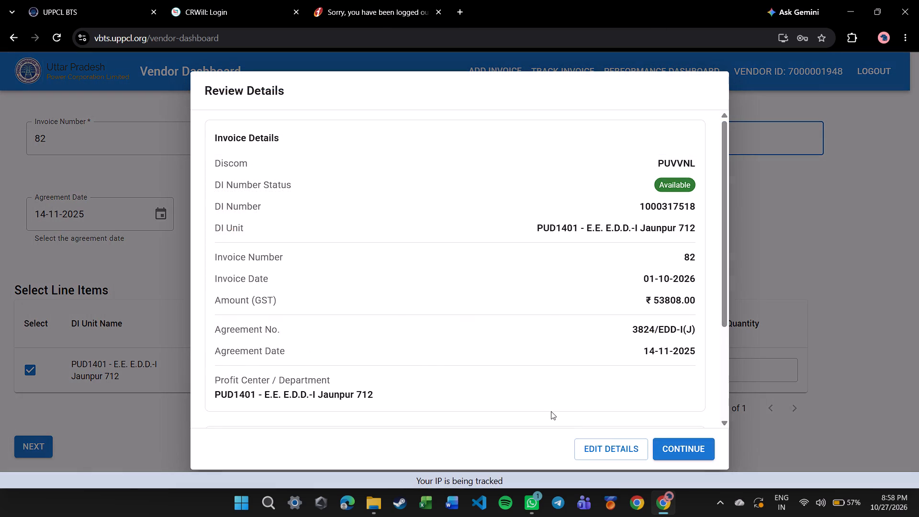
{"action": "left_click", "coordinate": [689, 447]}
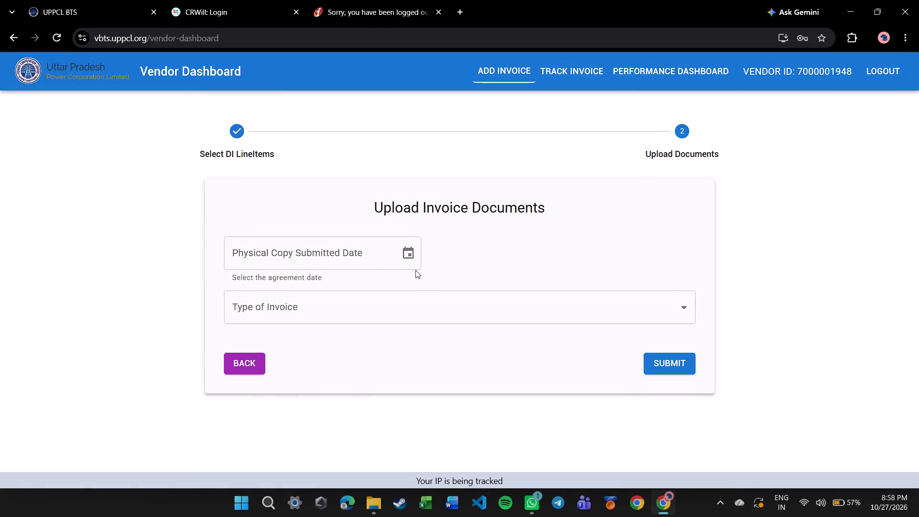
Set the physical copy submitted date to 27-10-2026 and the type of invoice to Works Invoice.
{"action": "left_click", "coordinate": [380, 260]}
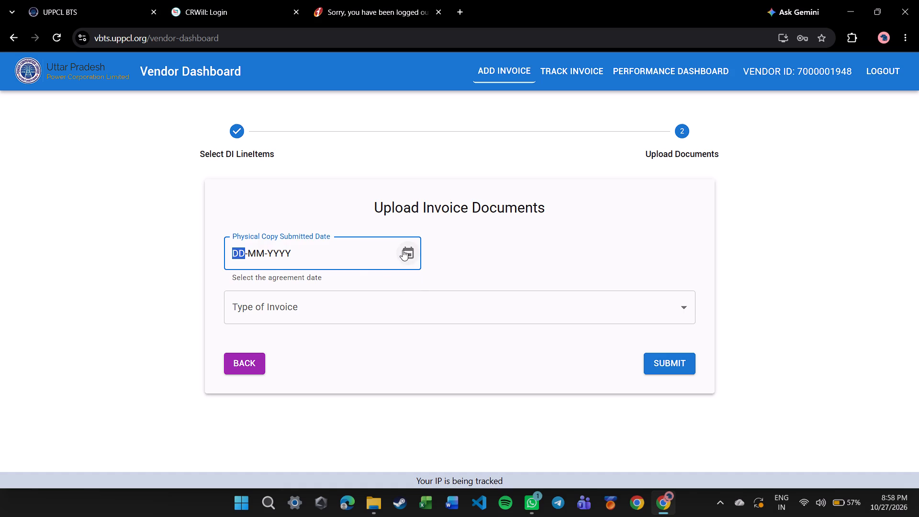
{"action": "left_click", "coordinate": [403, 250]}
{"action": "left_click", "coordinate": [297, 431]}
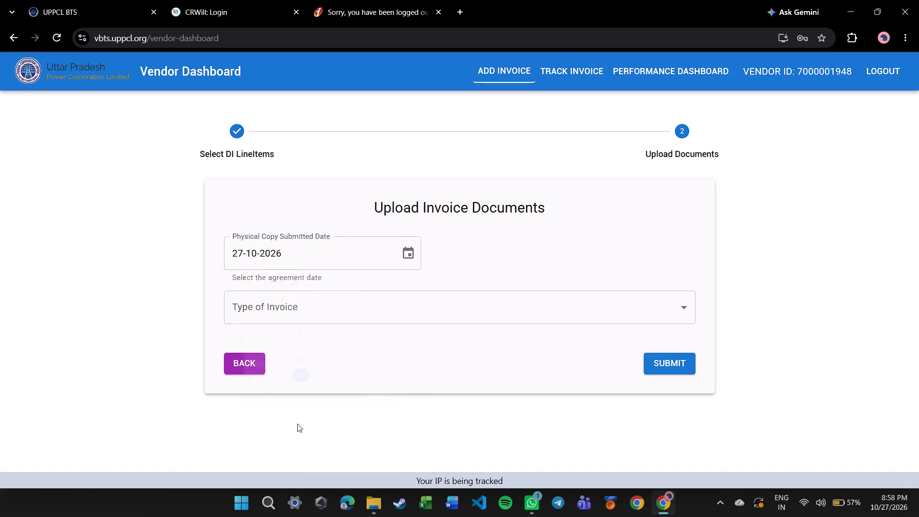
{"action": "left_click", "coordinate": [325, 306]}
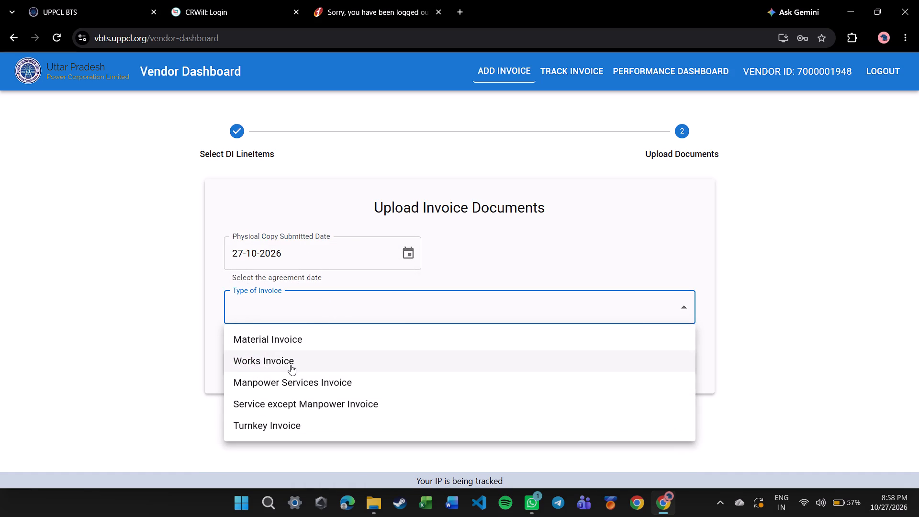
{"action": "left_click", "coordinate": [291, 365]}
Attach the PDF "in 82" from the Sep 2026 folder as both the Works Invoice and the GST/Tax Invoice.
{"action": "left_click", "coordinate": [259, 402]}
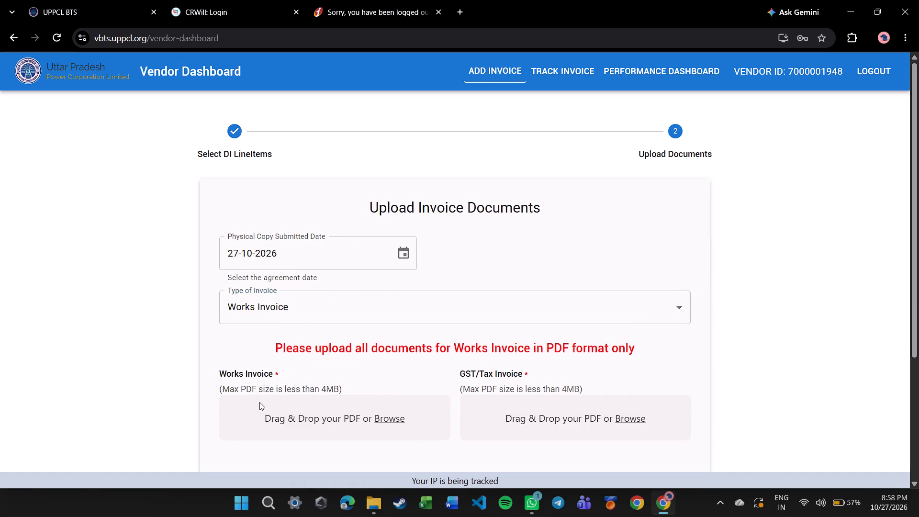
{"action": "double_click", "coordinate": [140, 167]}
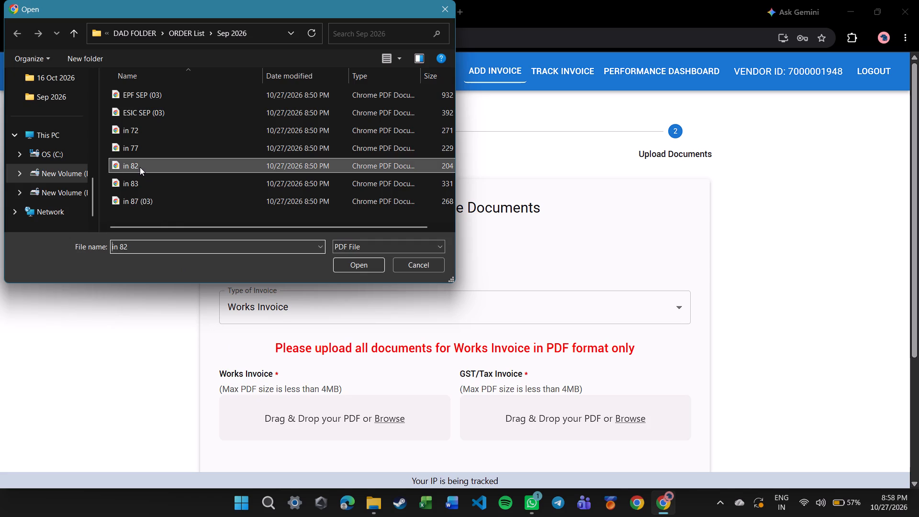
{"action": "left_click", "coordinate": [512, 405]}
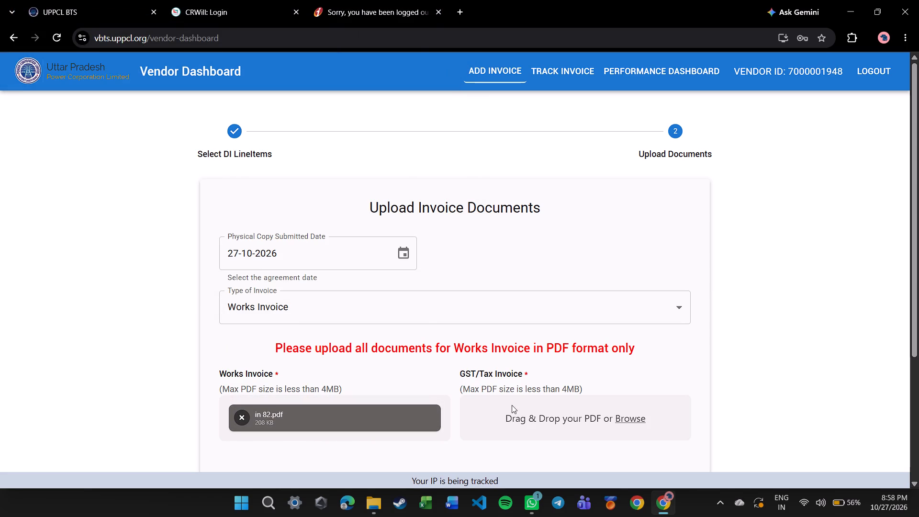
{"action": "double_click", "coordinate": [193, 170]}
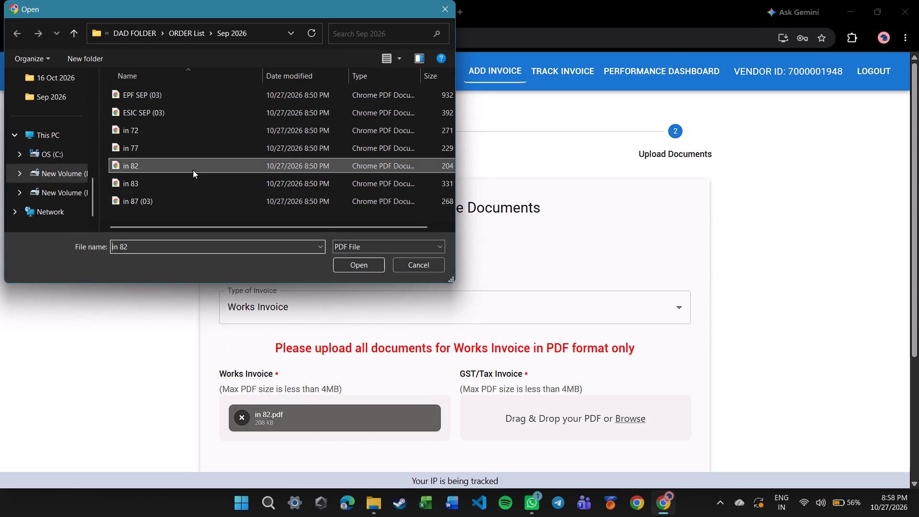
Attach the PDF "in 82" from the Sep 2026 folder as the receipt of invoice and submit the invoice.
{"action": "scroll", "coordinate": [405, 379], "scroll_direction": "down", "scroll_amount": 1}
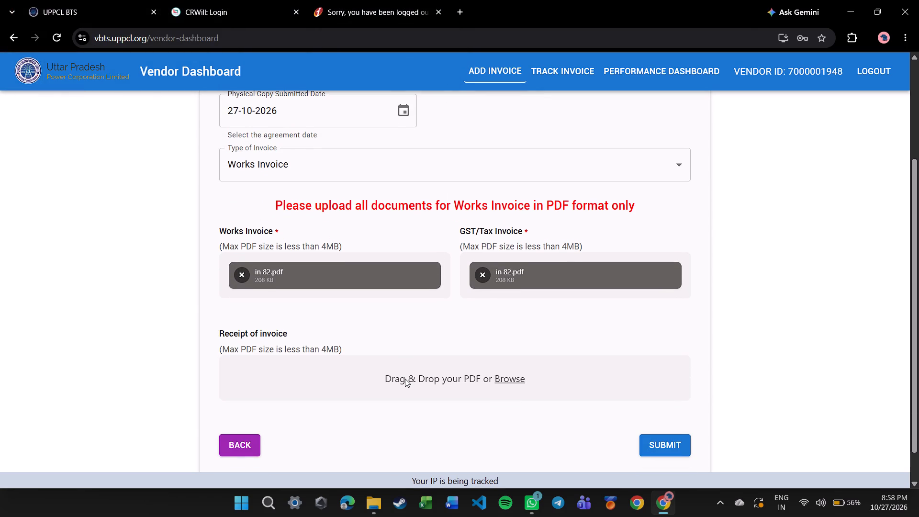
{"action": "left_click", "coordinate": [383, 379]}
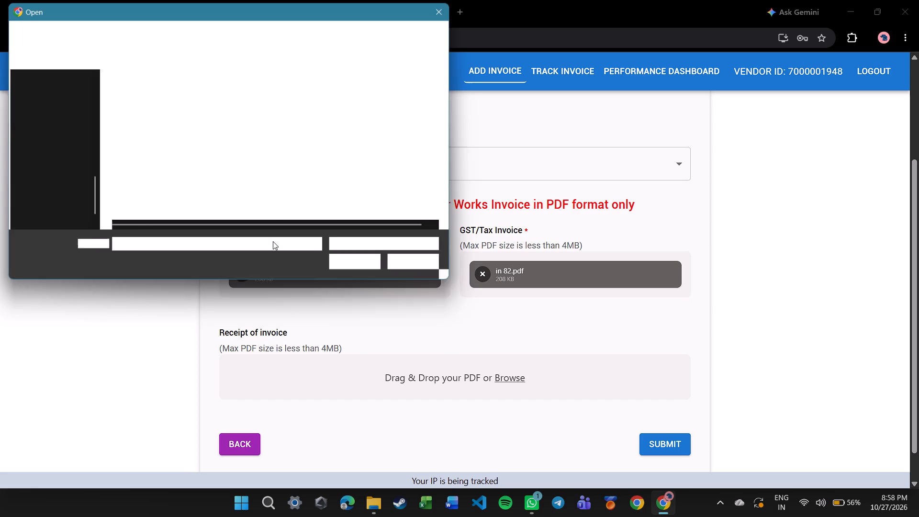
{"action": "left_click", "coordinate": [193, 163]}
{"action": "left_click_drag", "start_coordinate": [193, 163], "coordinate": [493, 442]}
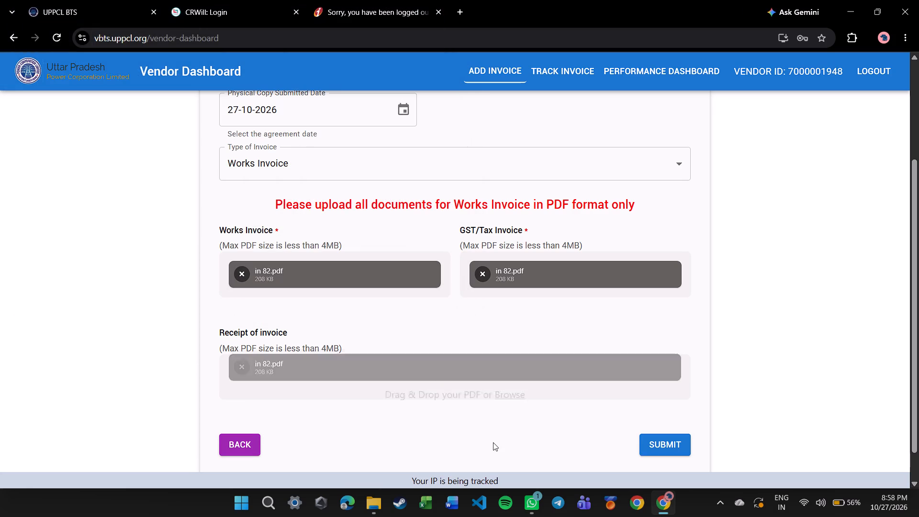
{"action": "left_click", "coordinate": [659, 445]}
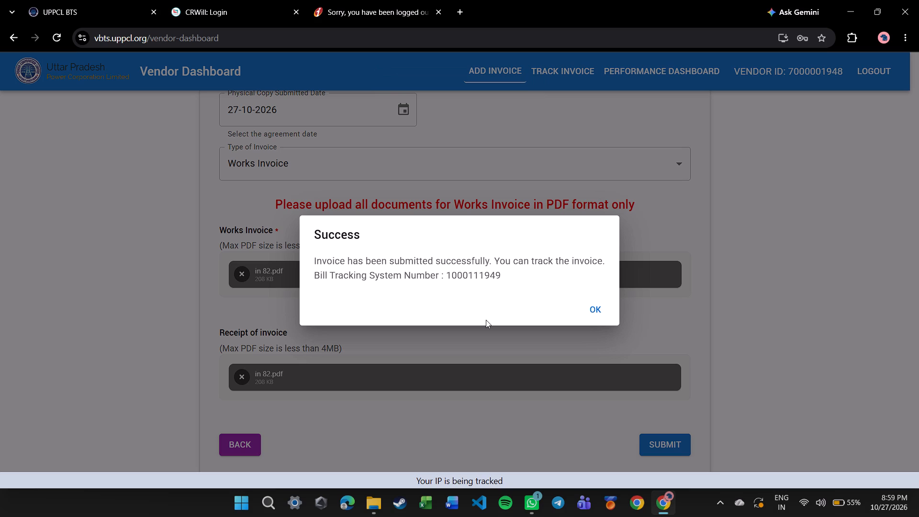
{"action": "key", "text": "Return"}
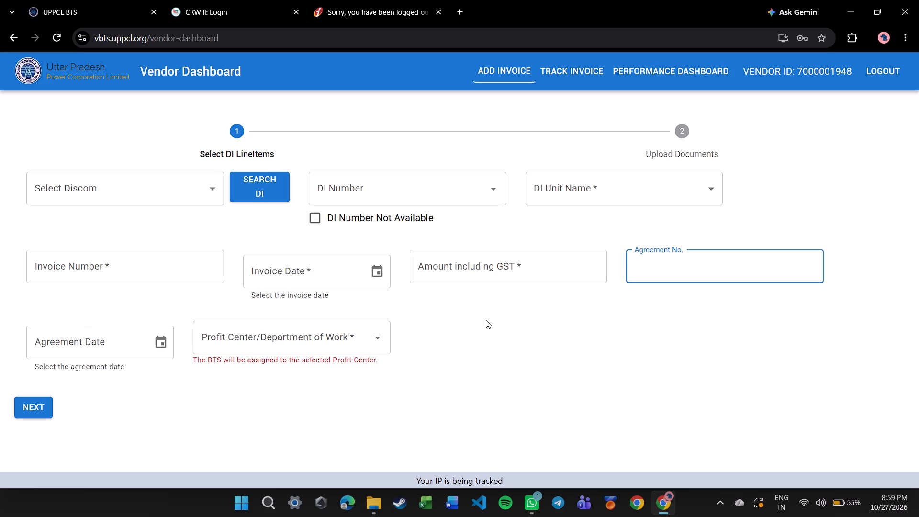
{"action": "left_click", "coordinate": [202, 178]}
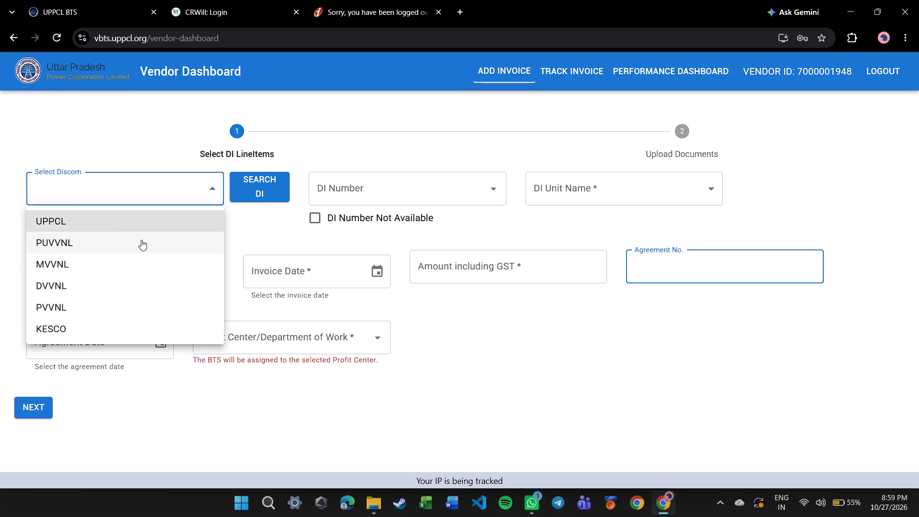
{"action": "left_click", "coordinate": [141, 240]}
{"action": "left_click", "coordinate": [345, 191]}
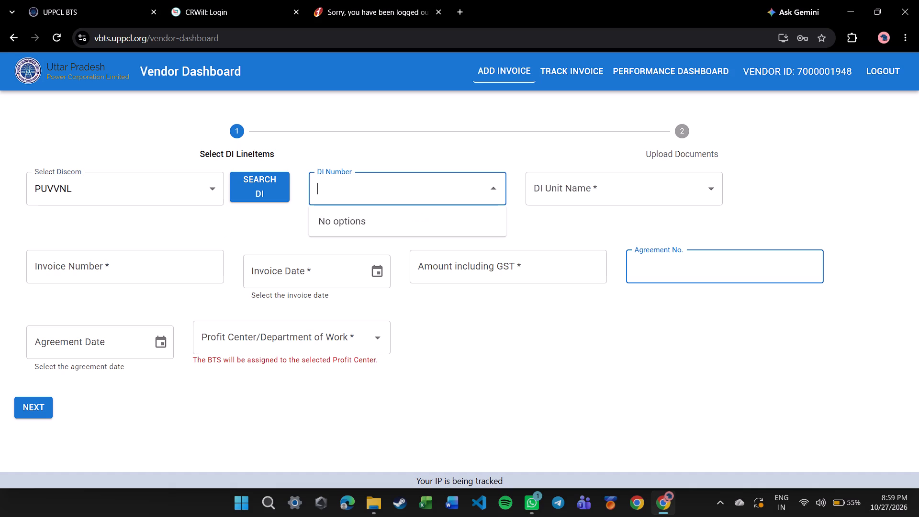
{"action": "left_click", "coordinate": [290, 186]}
{"action": "left_click", "coordinate": [274, 189]}
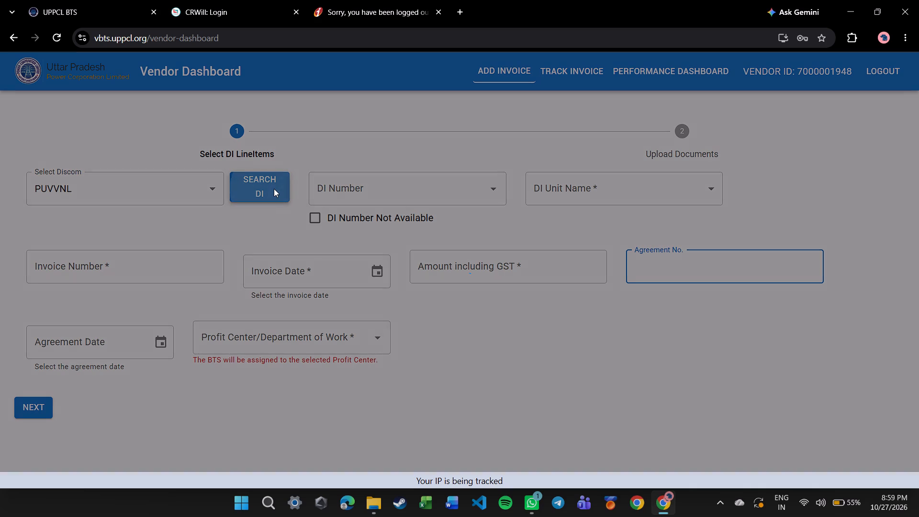
{"action": "left_click", "coordinate": [339, 202]}
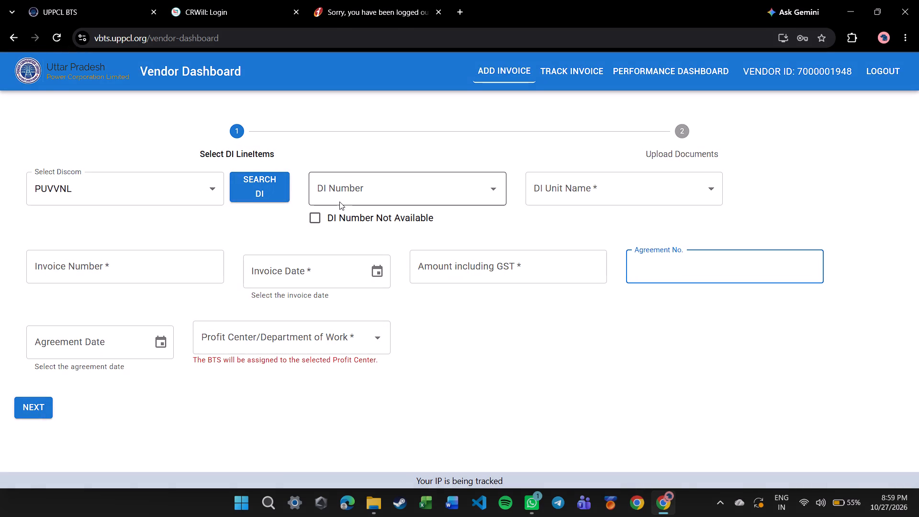
{"action": "left_click", "coordinate": [272, 182]}
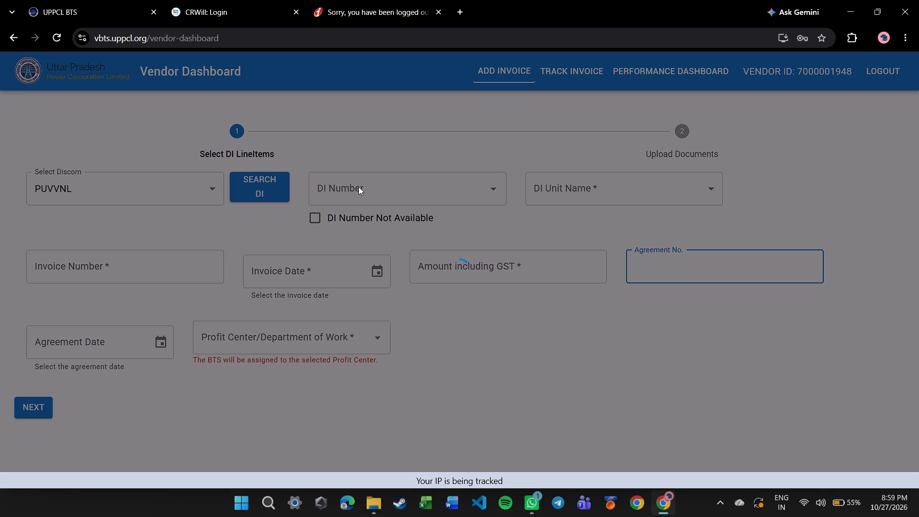
{"action": "left_click", "coordinate": [359, 187]}
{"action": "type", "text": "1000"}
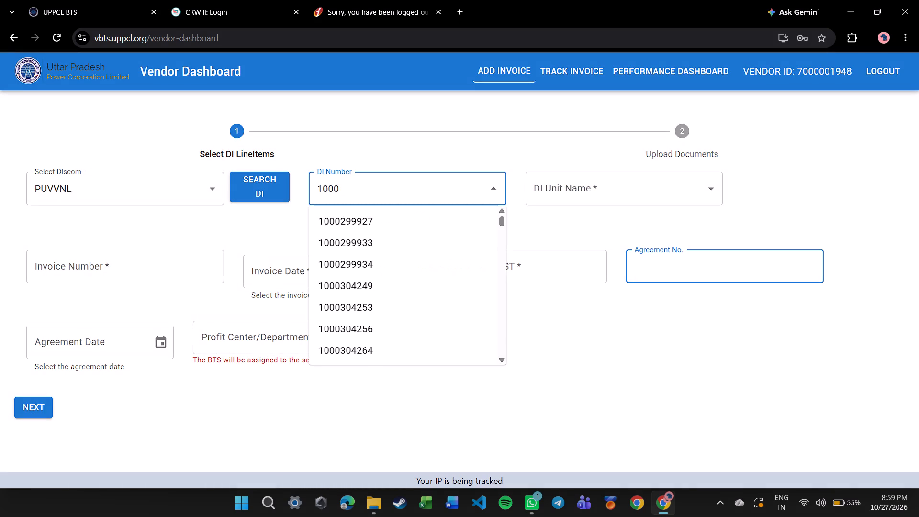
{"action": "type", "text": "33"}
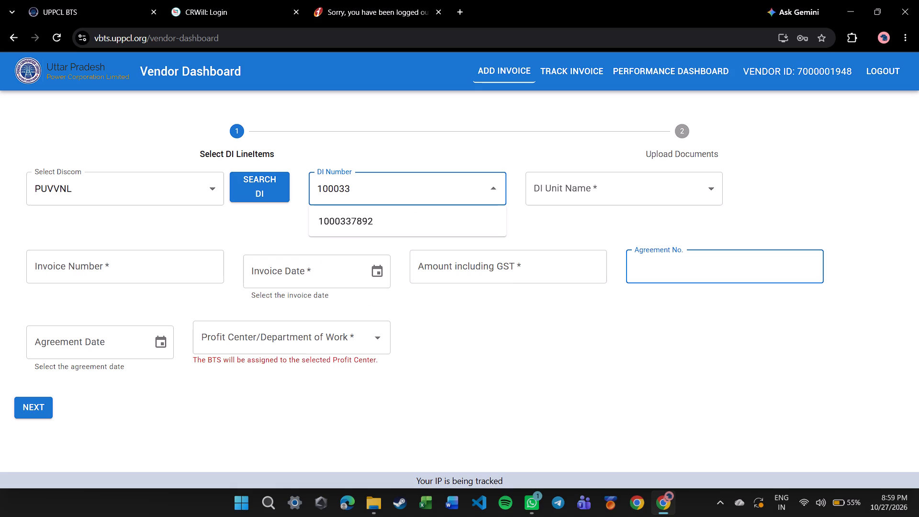
{"action": "left_click", "coordinate": [361, 229]}
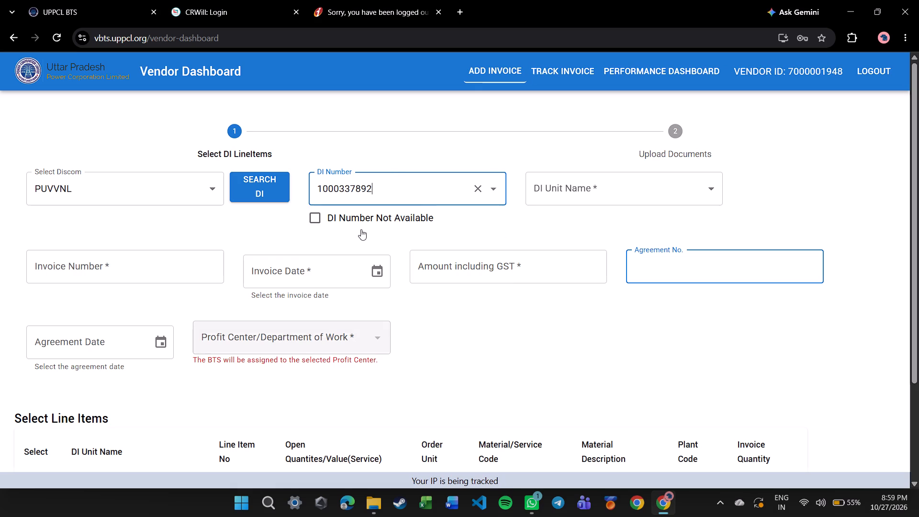
{"action": "left_click", "coordinate": [587, 186]}
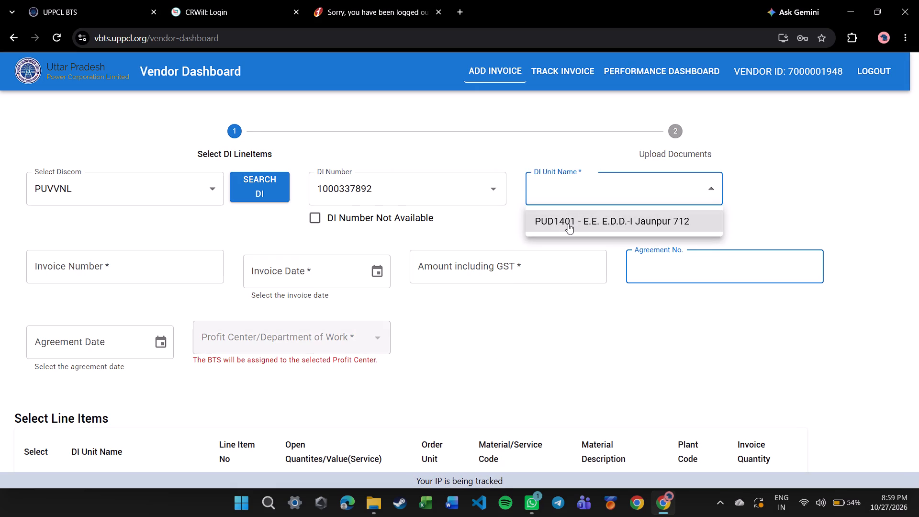
{"action": "left_click", "coordinate": [568, 224]}
Enter invoice number 83, invoice date 01-10-2026 and an amount including GST of 363878.00.
{"action": "left_click", "coordinate": [197, 270]}
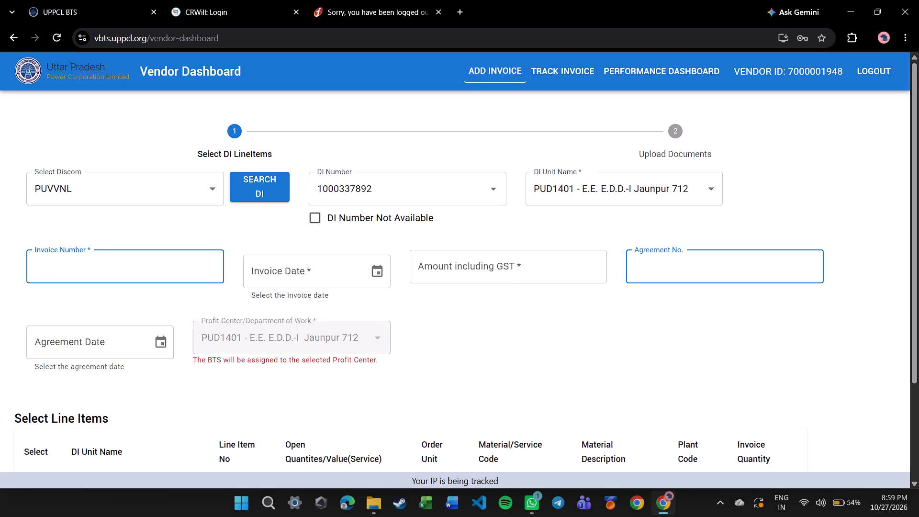
{"action": "type", "text": "83"}
{"action": "left_click", "coordinate": [277, 266]}
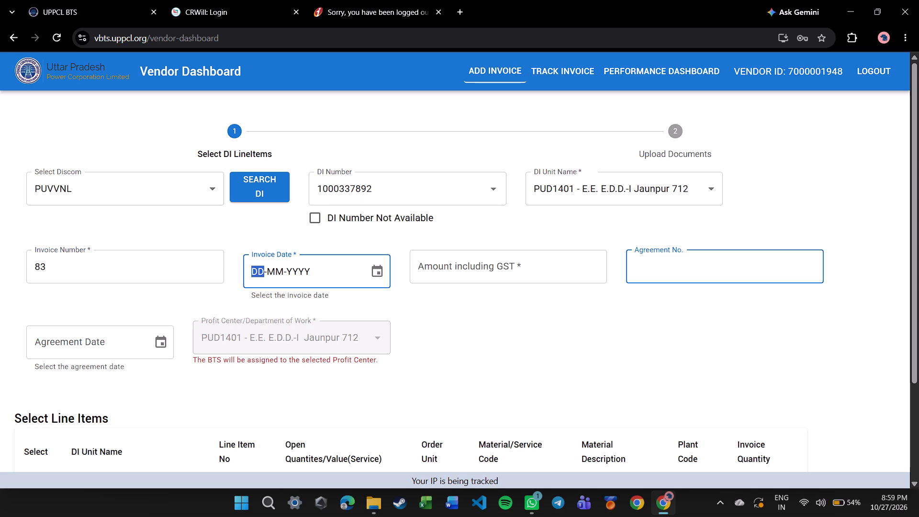
{"action": "left_click", "coordinate": [379, 271]}
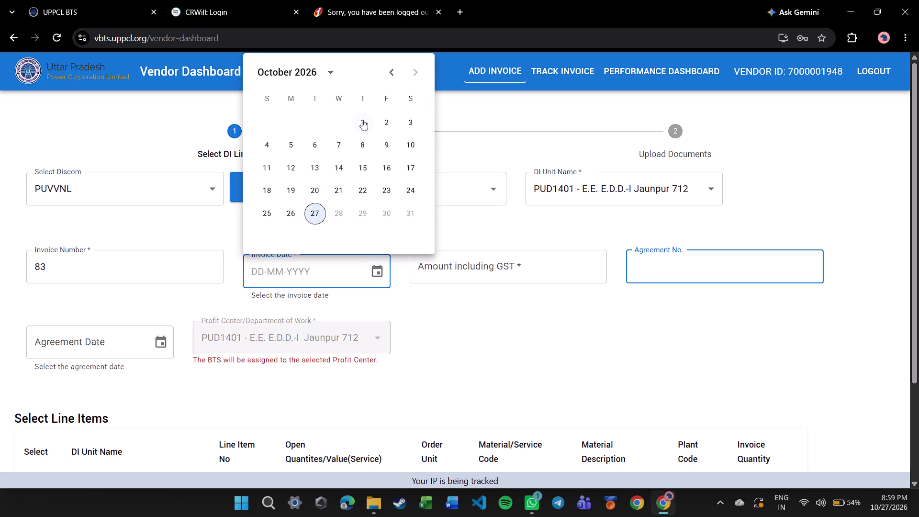
{"action": "left_click", "coordinate": [362, 120]}
{"action": "left_click", "coordinate": [453, 277]}
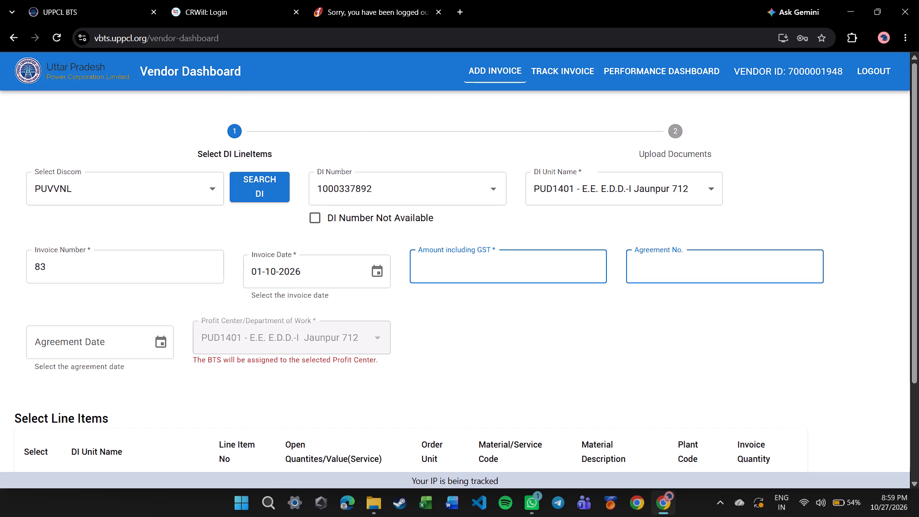
{"action": "type", "text": "363878"}
{"action": "type", "text": ".00"}
Open the agreement number of invoice 83 for entry.
{"action": "left_click", "coordinate": [659, 267]}
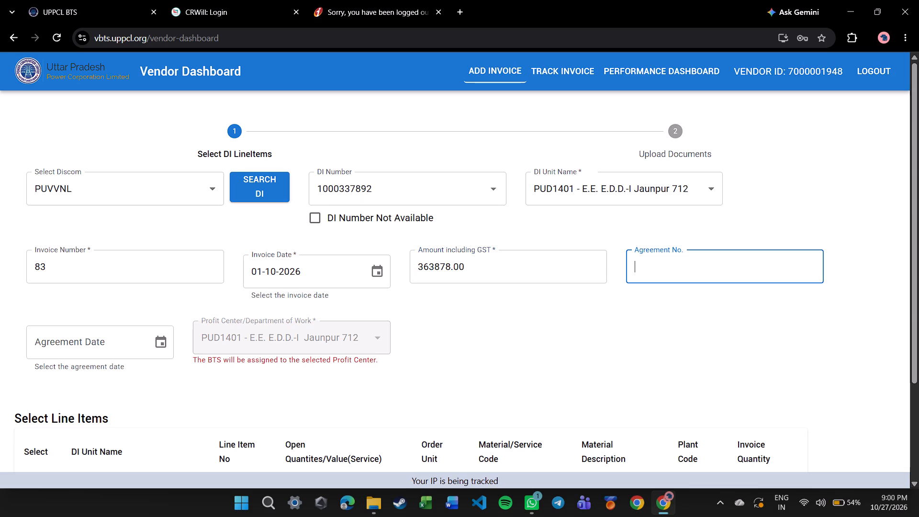
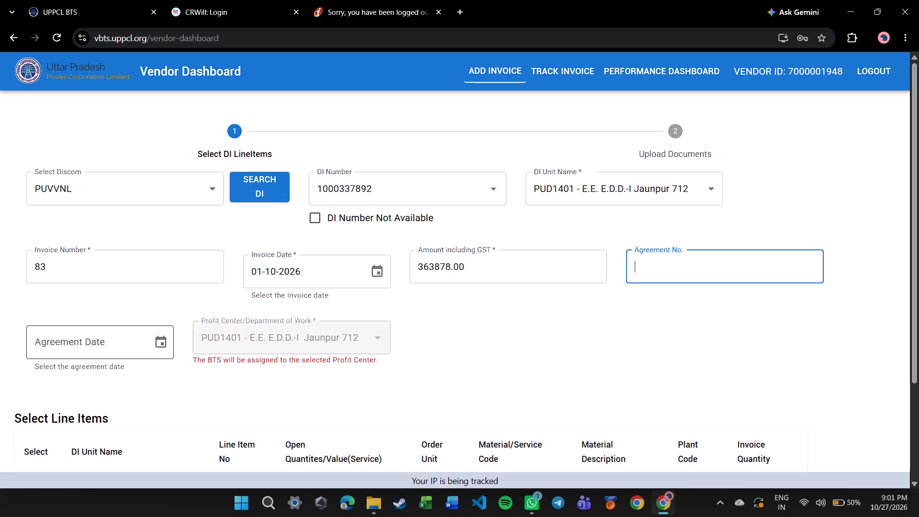
Enter the agreement number 41/EDC-1(J)/2025-26 for invoice 83.
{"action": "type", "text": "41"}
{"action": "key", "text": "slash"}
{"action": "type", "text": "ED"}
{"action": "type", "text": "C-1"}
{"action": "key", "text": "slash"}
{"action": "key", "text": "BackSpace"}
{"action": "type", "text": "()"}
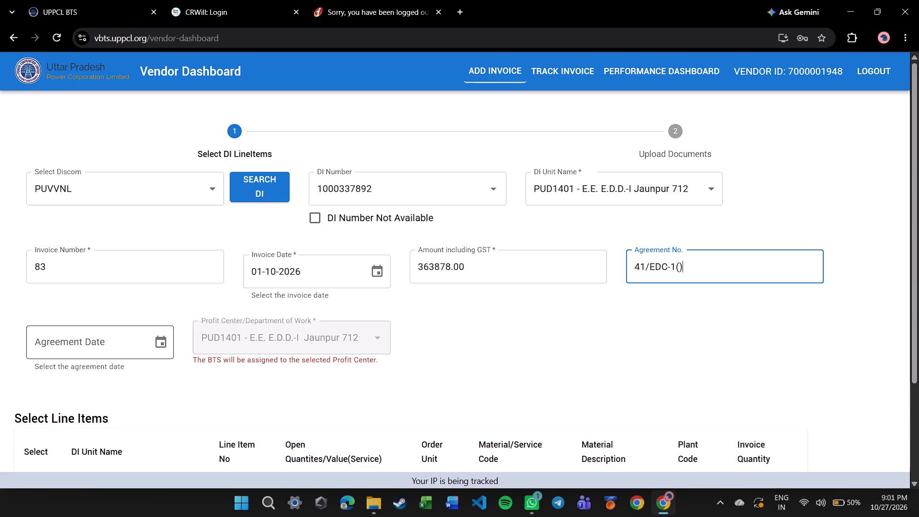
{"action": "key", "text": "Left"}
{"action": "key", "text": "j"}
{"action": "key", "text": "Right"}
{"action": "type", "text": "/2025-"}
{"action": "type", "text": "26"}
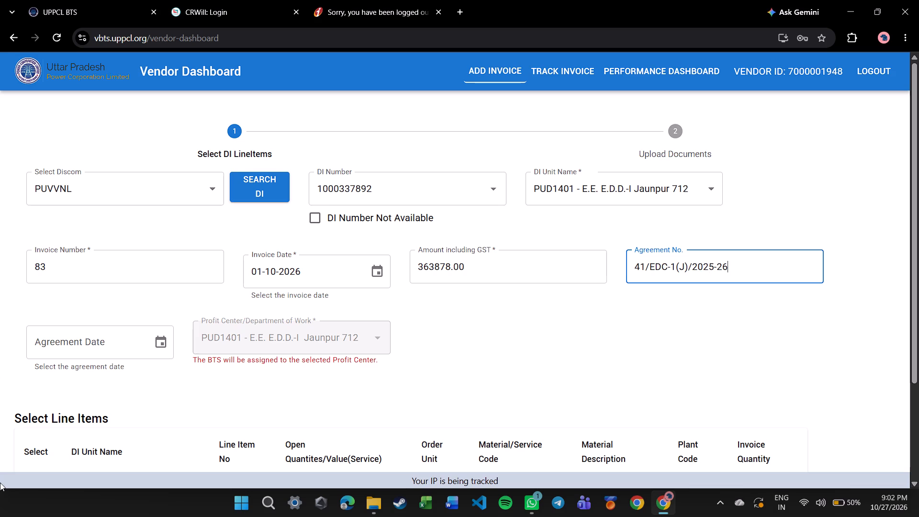
Set the agreement date of invoice 83 to 24-03-2026.
{"action": "left_click", "coordinate": [161, 344]}
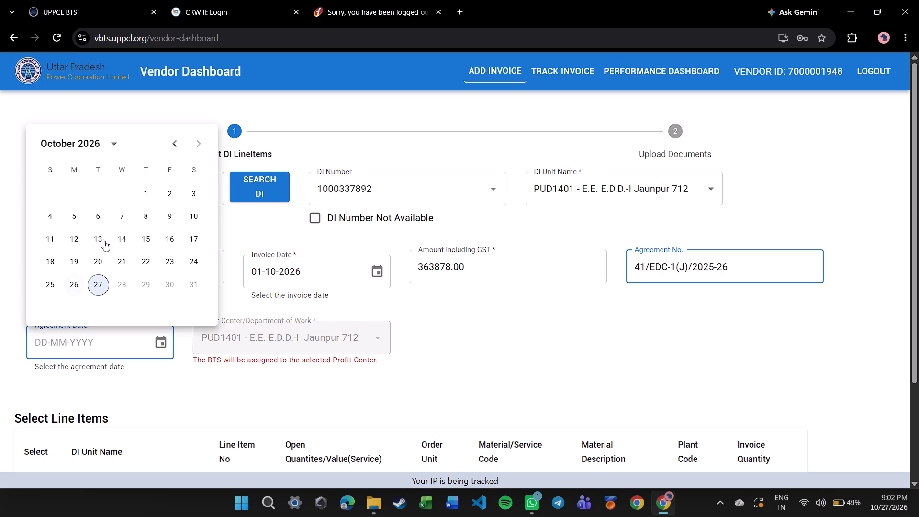
{"action": "triple_click", "coordinate": [173, 146]}
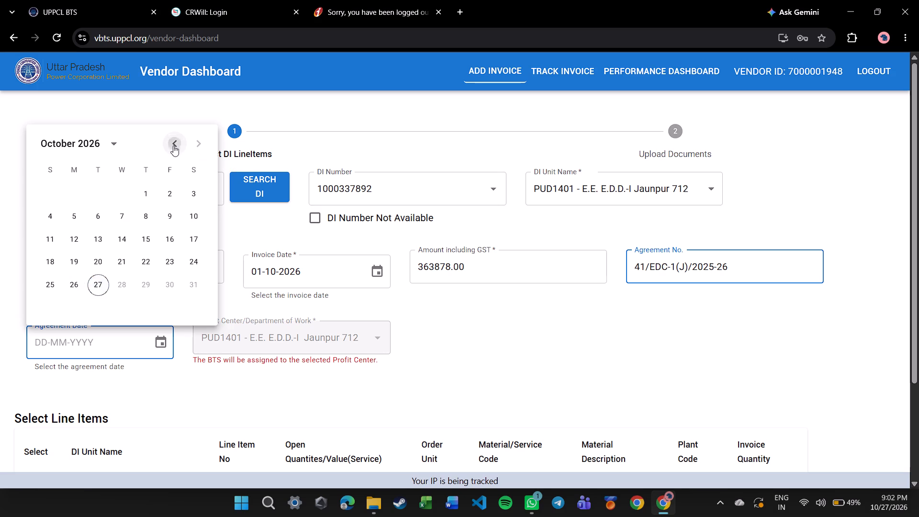
{"action": "double_click", "coordinate": [173, 146]}
{"action": "triple_click", "coordinate": [173, 146]}
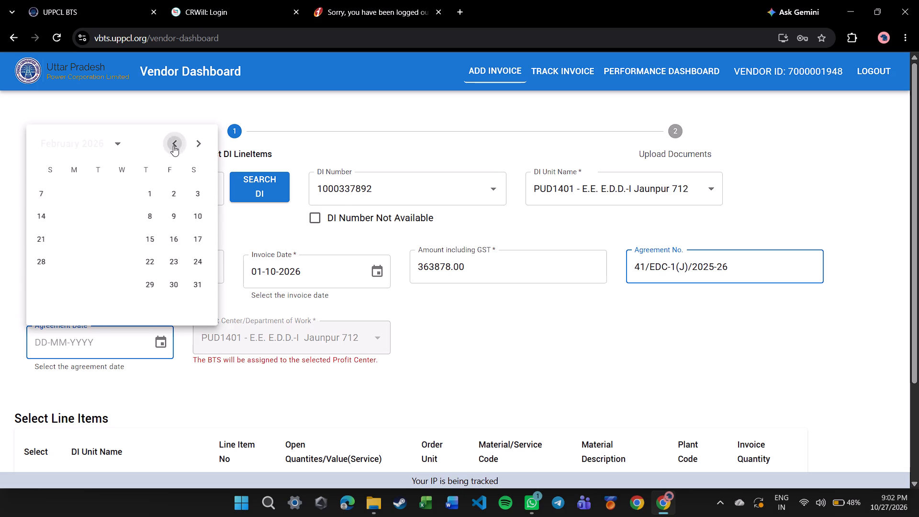
{"action": "left_click", "coordinate": [197, 144]}
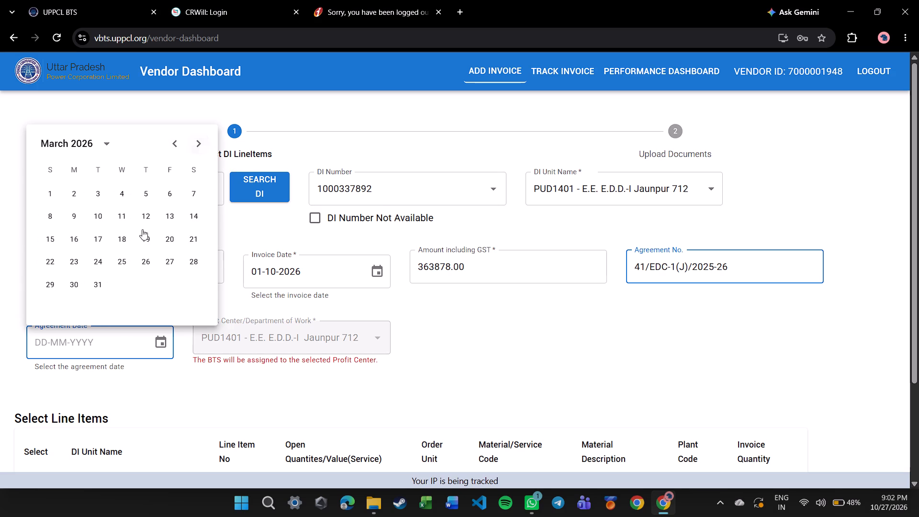
{"action": "left_click", "coordinate": [99, 261]}
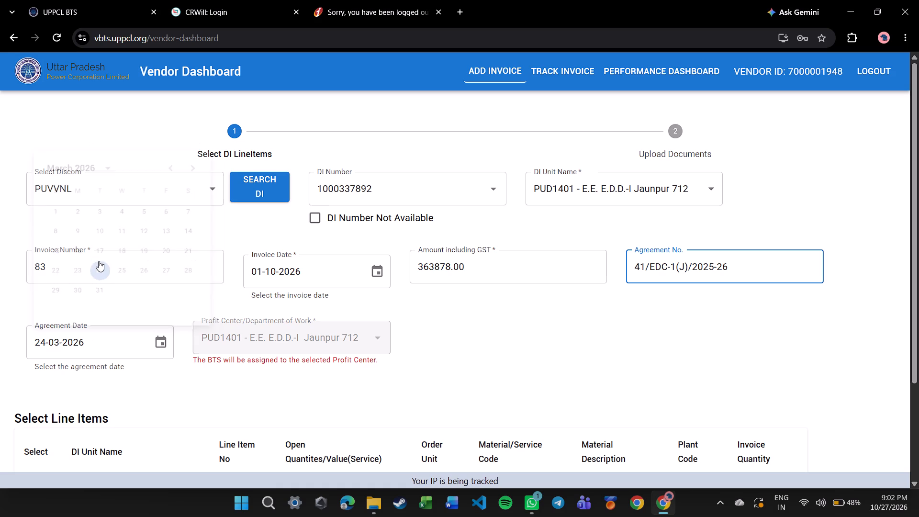
Select line item 00010 with an invoice quantity of 1 and continue through the review to the document upload.
{"action": "scroll", "coordinate": [214, 348], "scroll_direction": "down", "scroll_amount": 2}
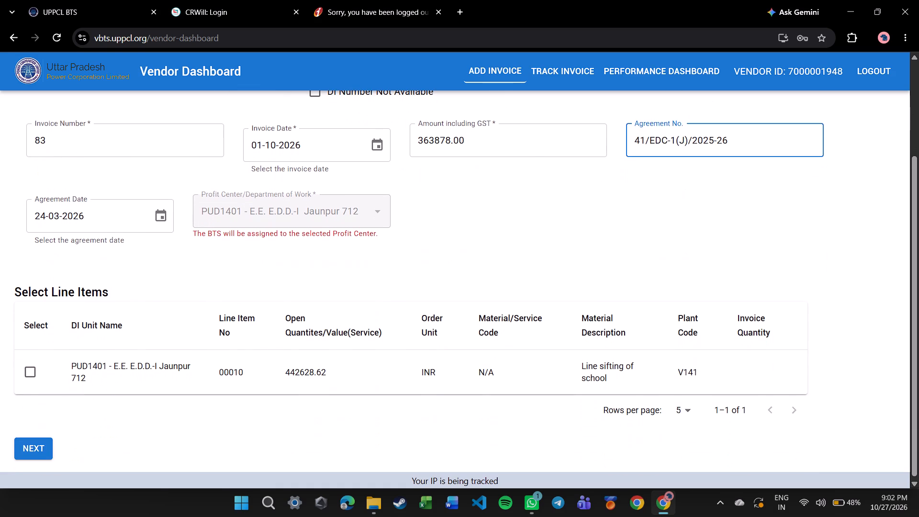
{"action": "left_click", "coordinate": [33, 371]}
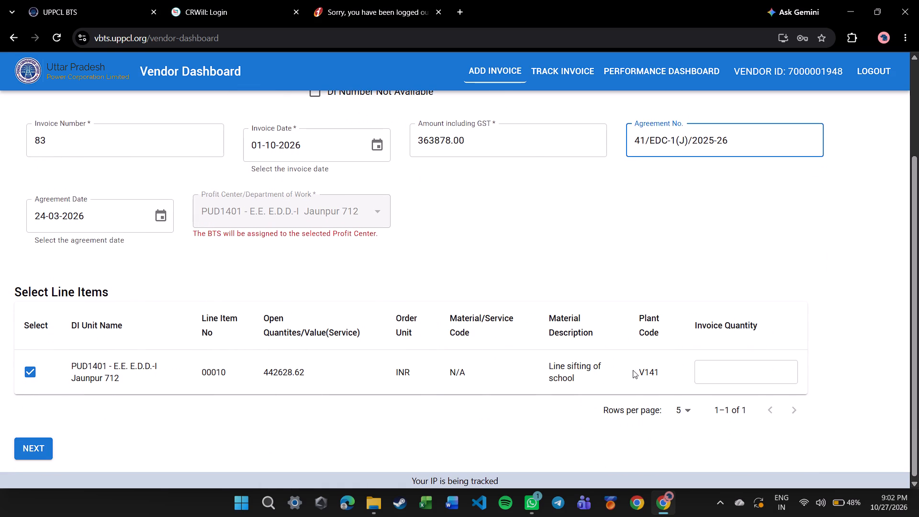
{"action": "left_click", "coordinate": [721, 372]}
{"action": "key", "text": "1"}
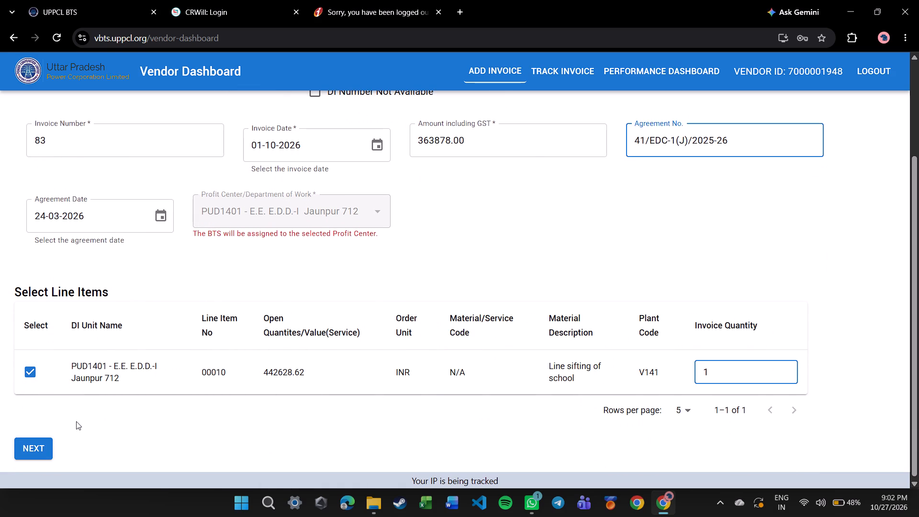
{"action": "left_click", "coordinate": [30, 450]}
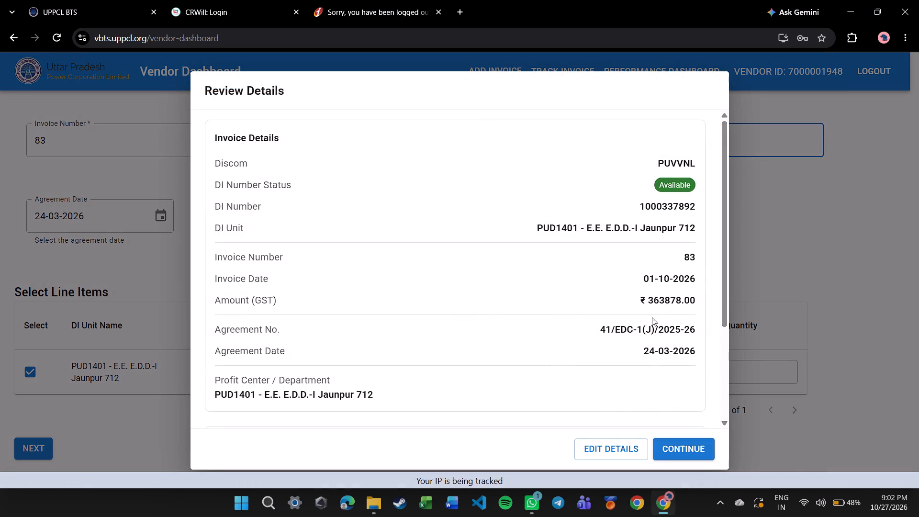
{"action": "left_click", "coordinate": [672, 440]}
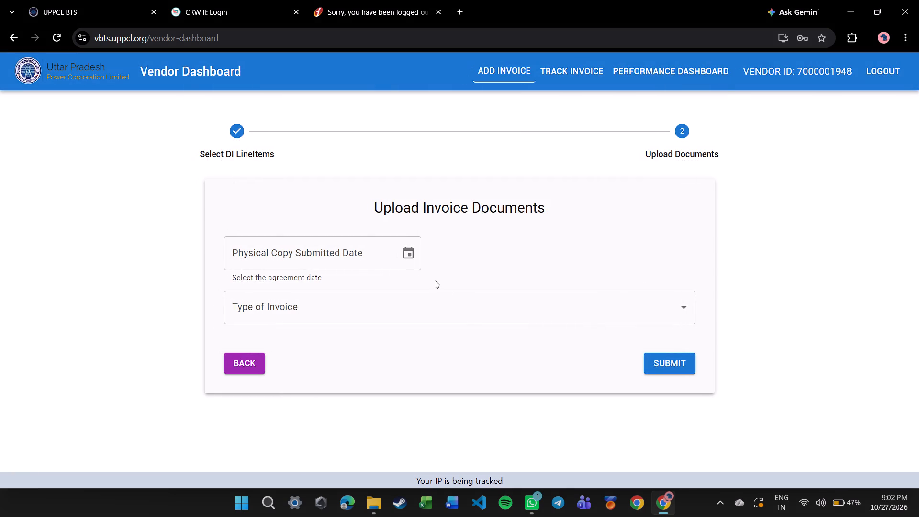
Set the physical copy submitted date to 27-10-2026 and the type of invoice to Works Invoice.
{"action": "left_click", "coordinate": [412, 254]}
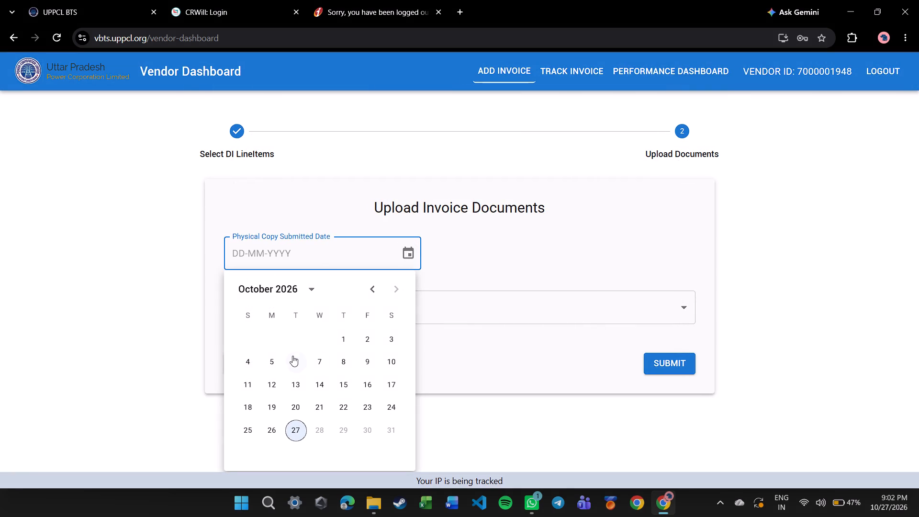
{"action": "left_click", "coordinate": [293, 425]}
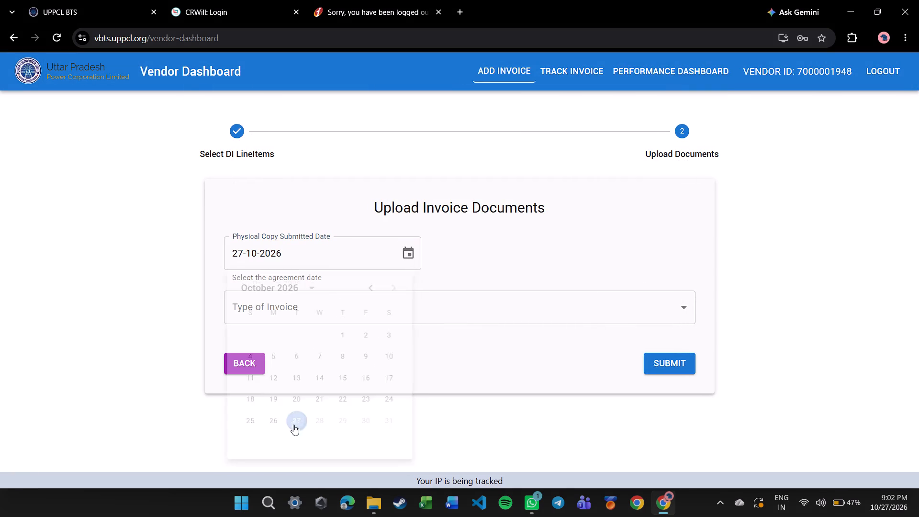
{"action": "left_click", "coordinate": [597, 296]}
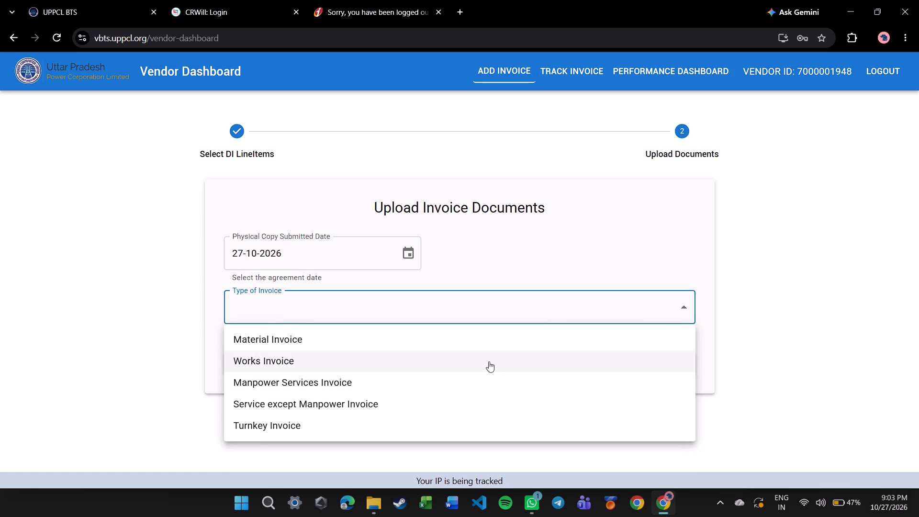
{"action": "left_click", "coordinate": [489, 361]}
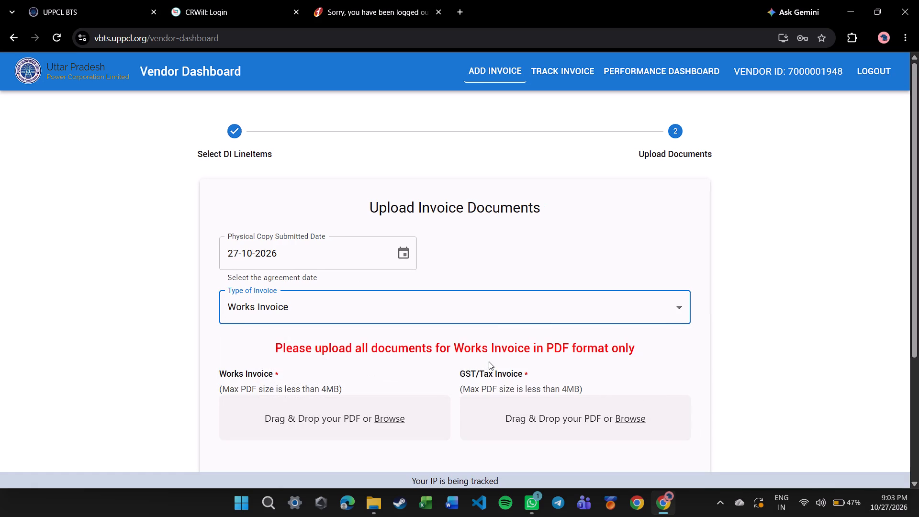
Attach the PDF "in 83" from the Sep 2026 folder as both the works invoice and the GST/tax invoice.
{"action": "left_click", "coordinate": [385, 417]}
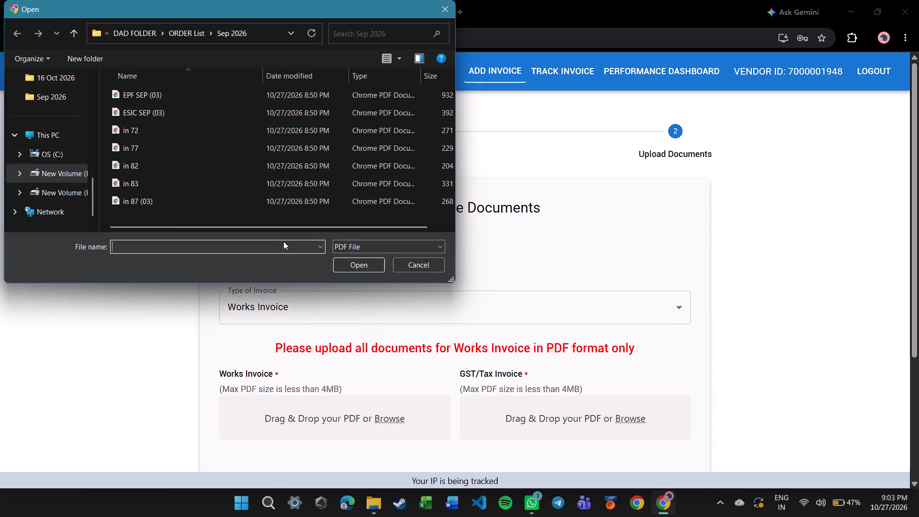
{"action": "double_click", "coordinate": [169, 186]}
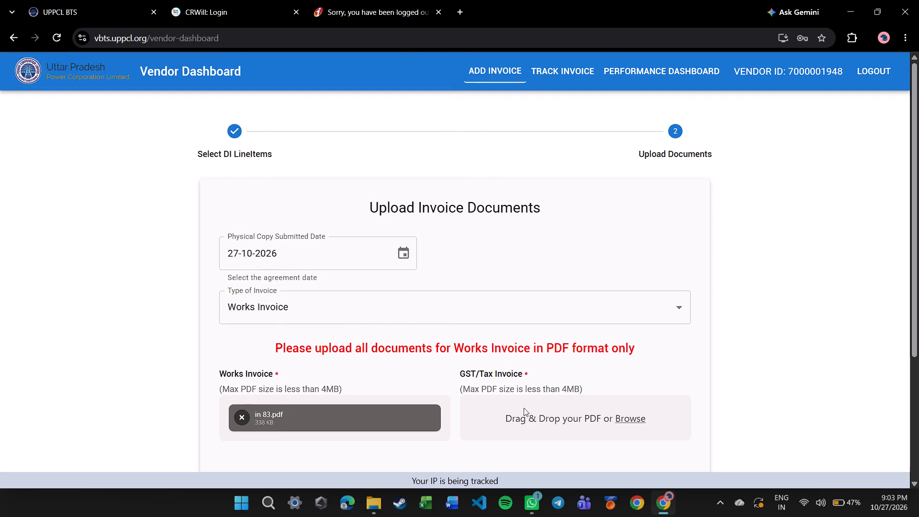
{"action": "left_click", "coordinate": [524, 408]}
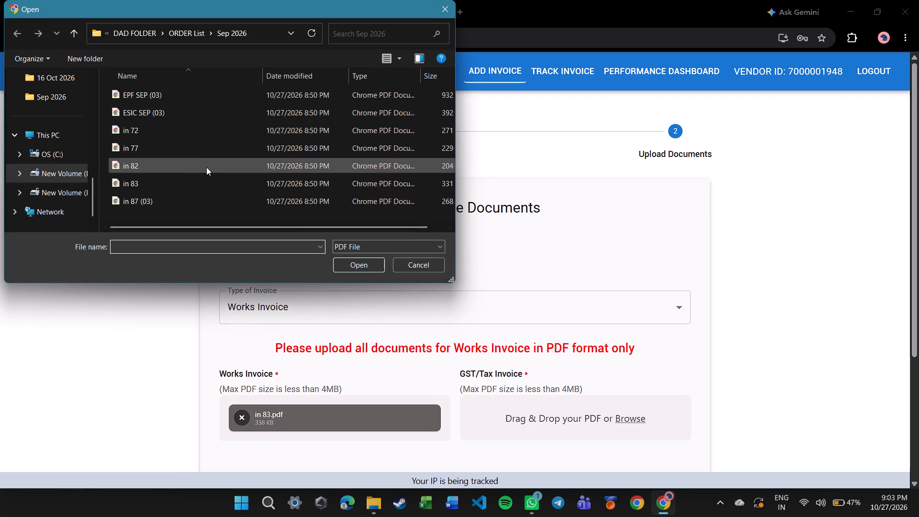
{"action": "double_click", "coordinate": [201, 177]}
Attach the PDF "in 83" from the Sep 2026 folder as the receipt of invoice and submit the invoice.
{"action": "scroll", "coordinate": [365, 309], "scroll_direction": "down", "scroll_amount": 1}
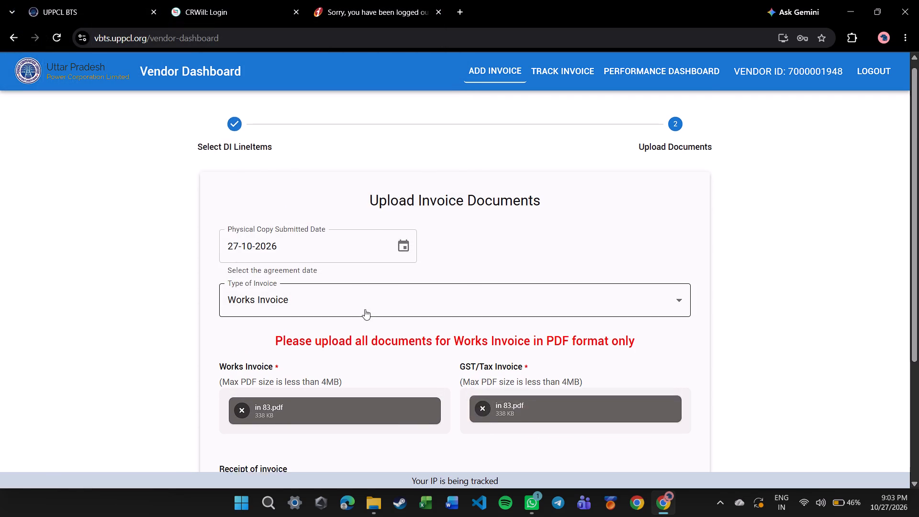
{"action": "scroll", "coordinate": [365, 309], "scroll_direction": "down", "scroll_amount": 1}
{"action": "left_click", "coordinate": [352, 324]}
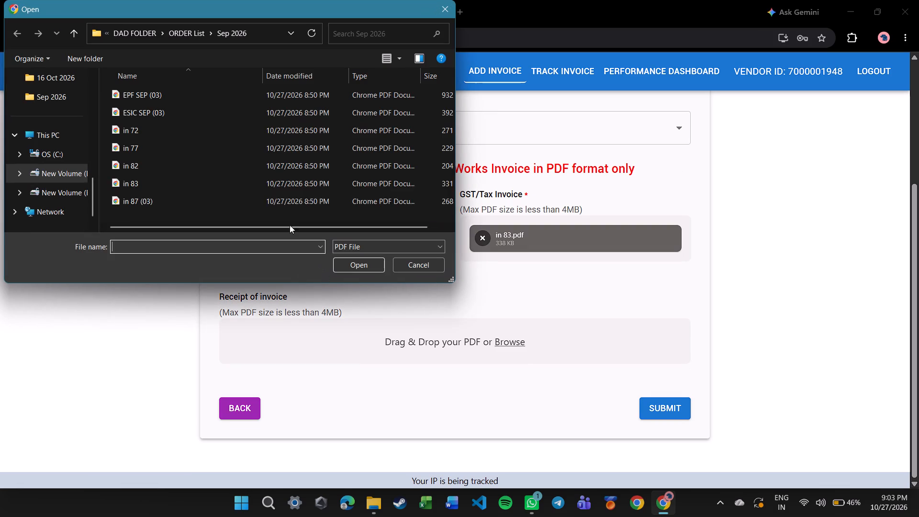
{"action": "double_click", "coordinate": [256, 180]}
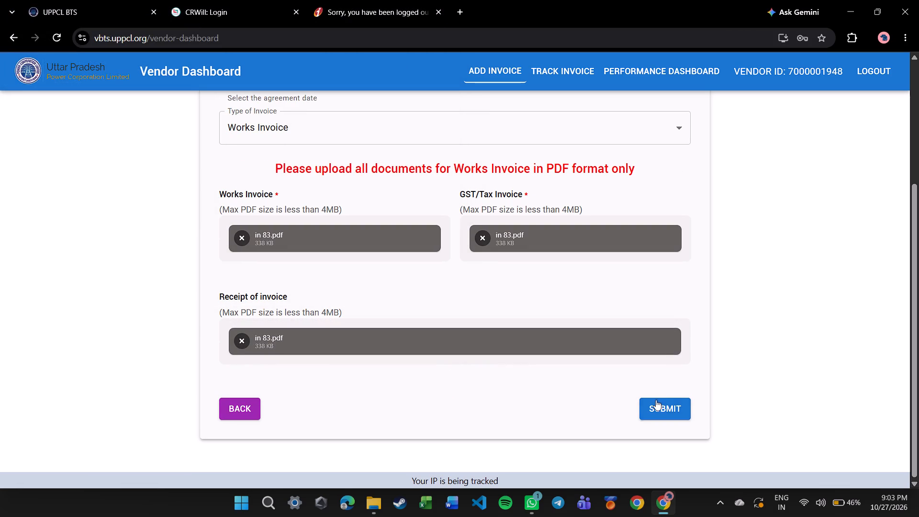
{"action": "left_click", "coordinate": [656, 400]}
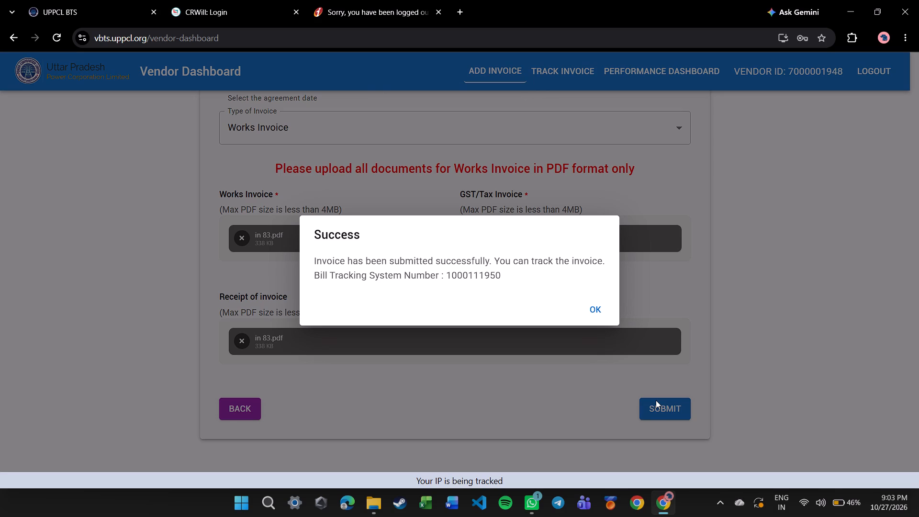
{"action": "key", "text": "Return"}
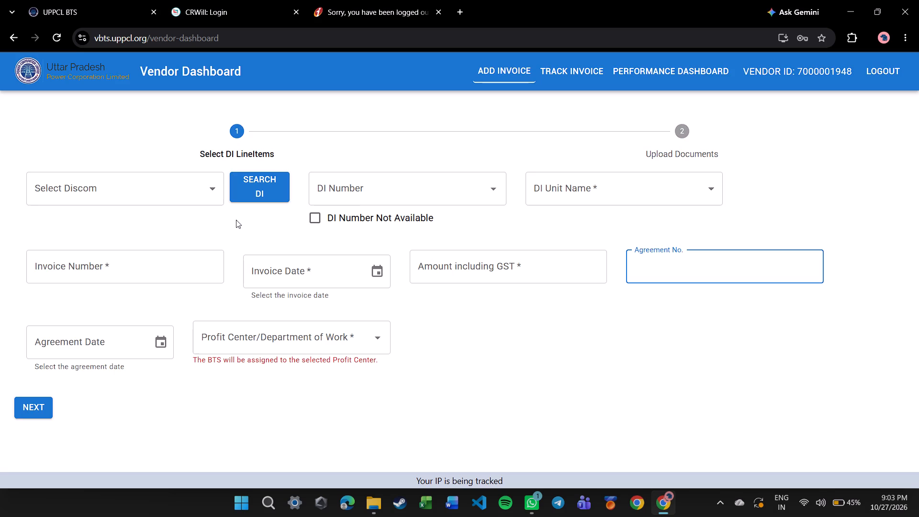
{"action": "left_click", "coordinate": [199, 194]}
{"action": "left_click", "coordinate": [162, 238]}
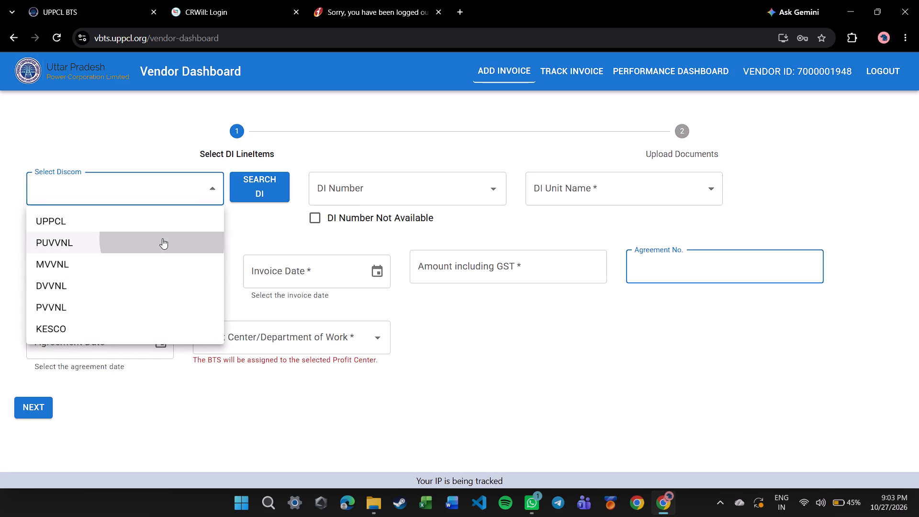
{"action": "left_click_drag", "start_coordinate": [352, 186], "coordinate": [263, 194]}
{"action": "left_click", "coordinate": [263, 194]}
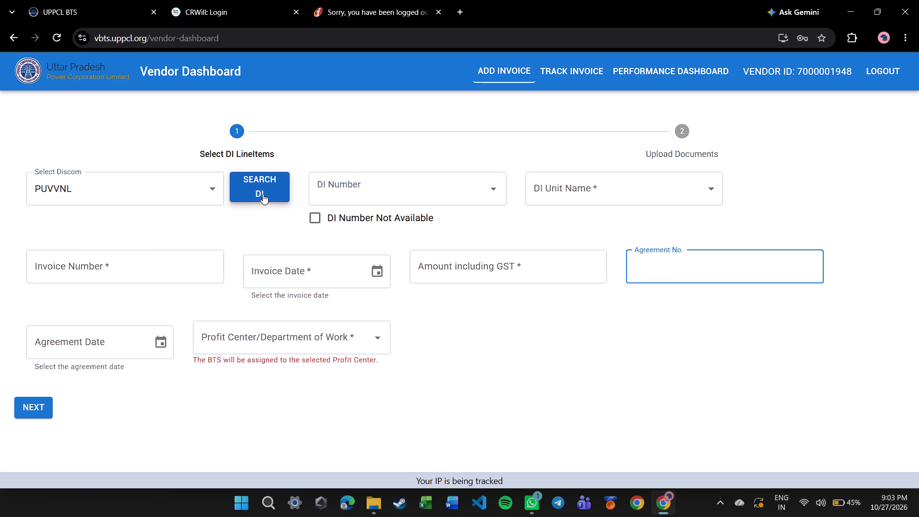
{"action": "left_click", "coordinate": [350, 197]}
{"action": "left_click", "coordinate": [350, 197]}
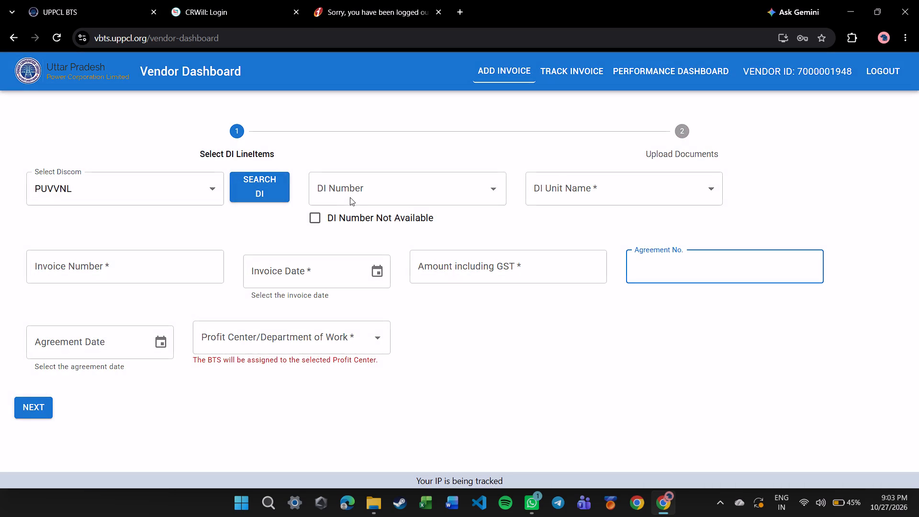
{"action": "left_click", "coordinate": [260, 189]}
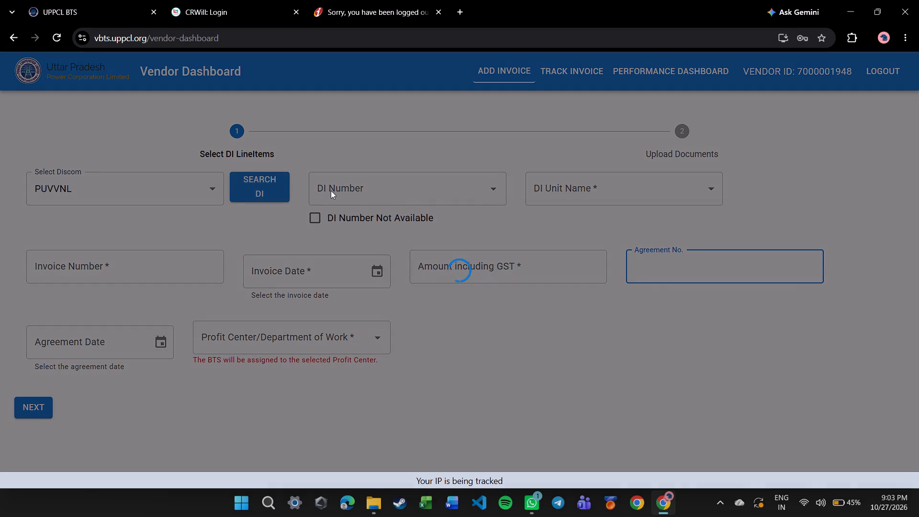
{"action": "left_click", "coordinate": [334, 190]}
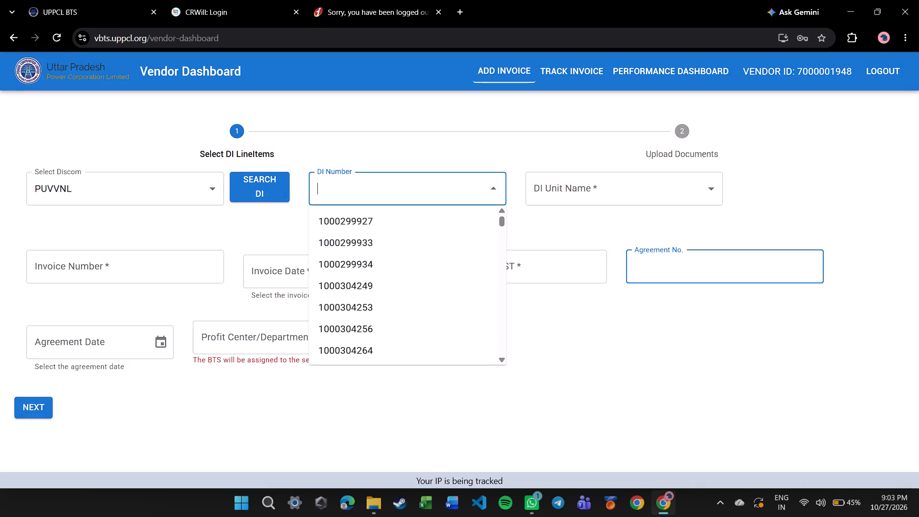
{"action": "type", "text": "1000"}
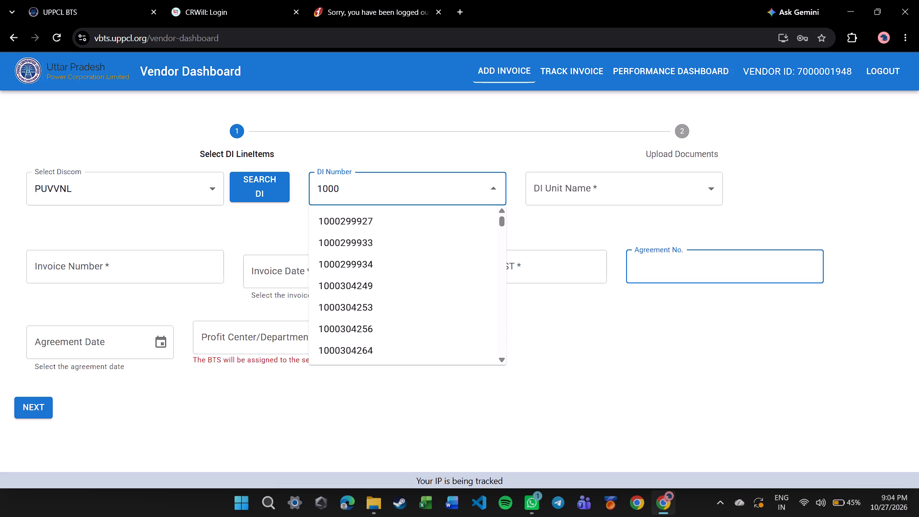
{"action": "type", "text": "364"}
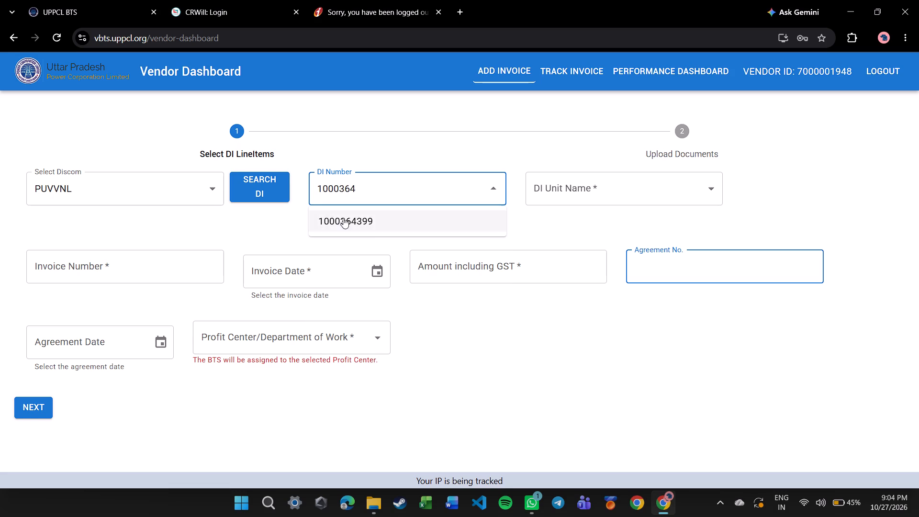
{"action": "left_click", "coordinate": [345, 219]}
{"action": "left_click", "coordinate": [559, 194]}
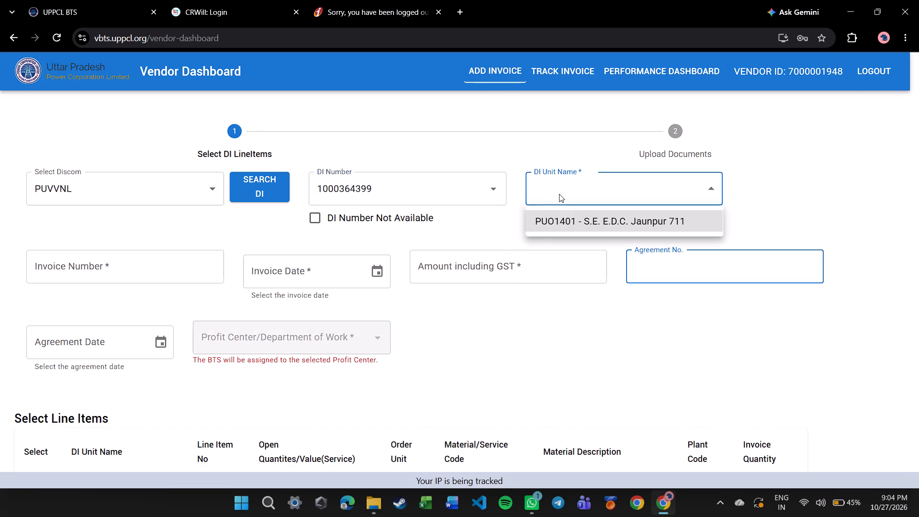
{"action": "left_click", "coordinate": [559, 215]}
Enter invoice number 87, invoice date 16-10-2026 and an amount including GST of 56691.42.
{"action": "left_click", "coordinate": [202, 269]}
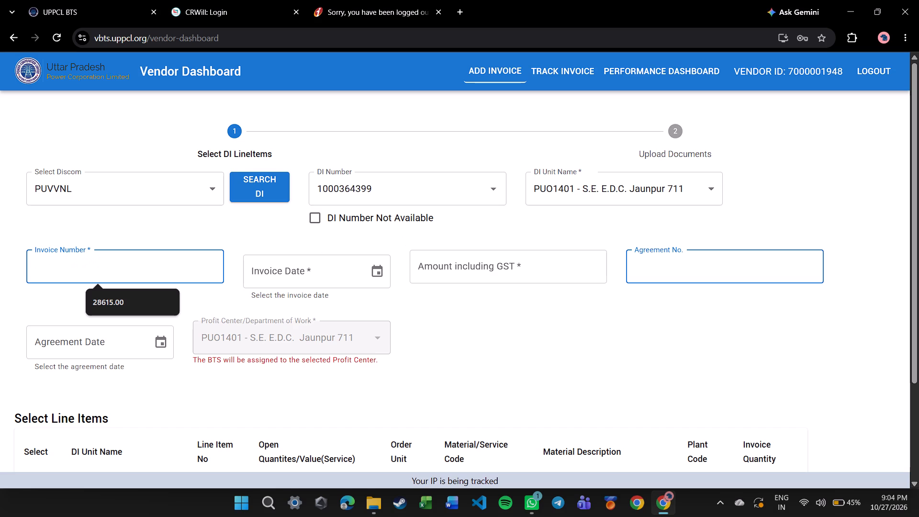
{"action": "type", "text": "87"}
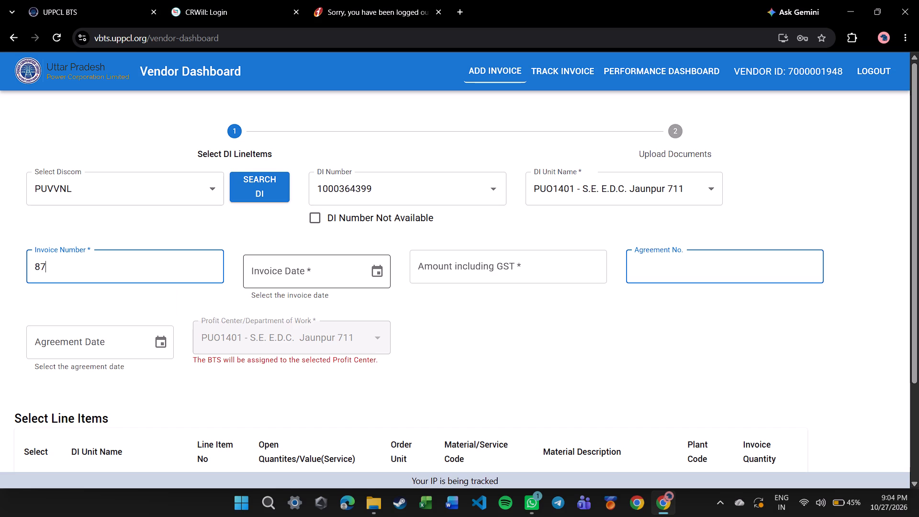
{"action": "left_click", "coordinate": [334, 279]}
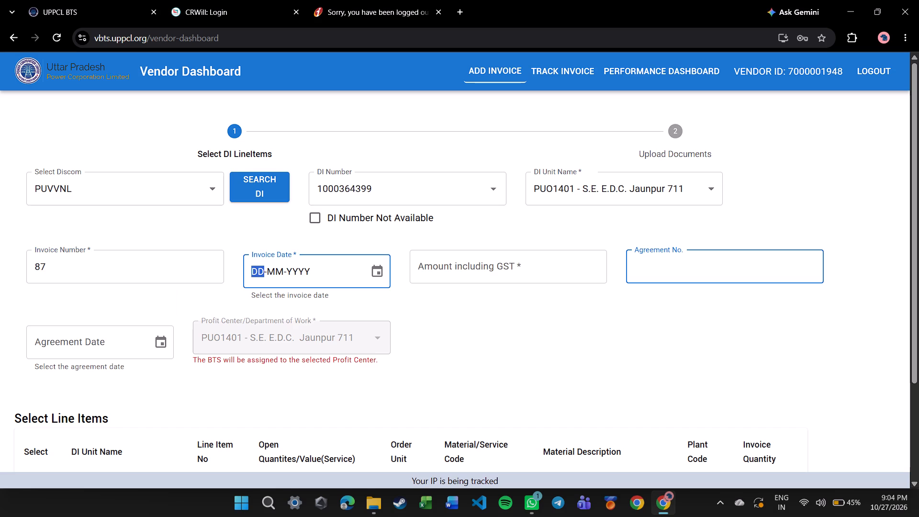
{"action": "left_click", "coordinate": [376, 274]}
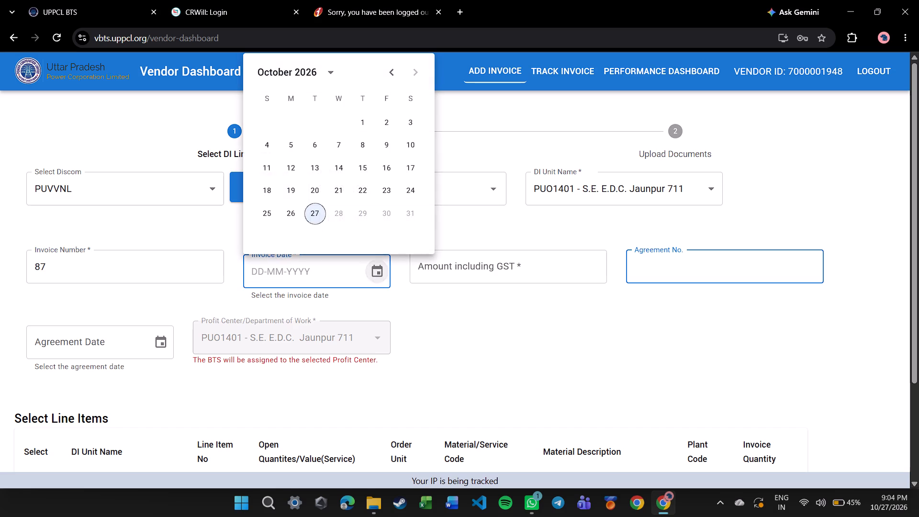
{"action": "left_click", "coordinate": [384, 164]}
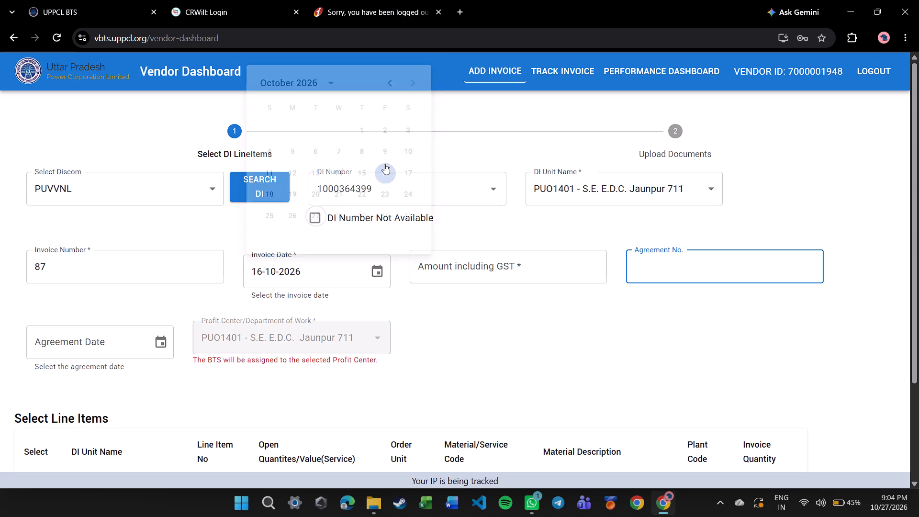
{"action": "left_click", "coordinate": [436, 257]}
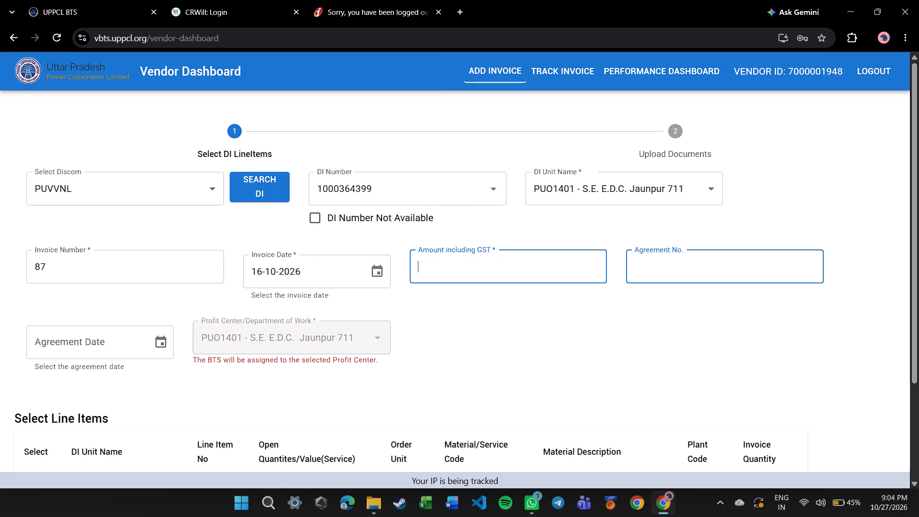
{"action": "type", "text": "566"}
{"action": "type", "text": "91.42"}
Enter agreement number GEM/2025/B/6317375 and set the agreement date to 07-09-2026.
{"action": "left_click", "coordinate": [639, 278]}
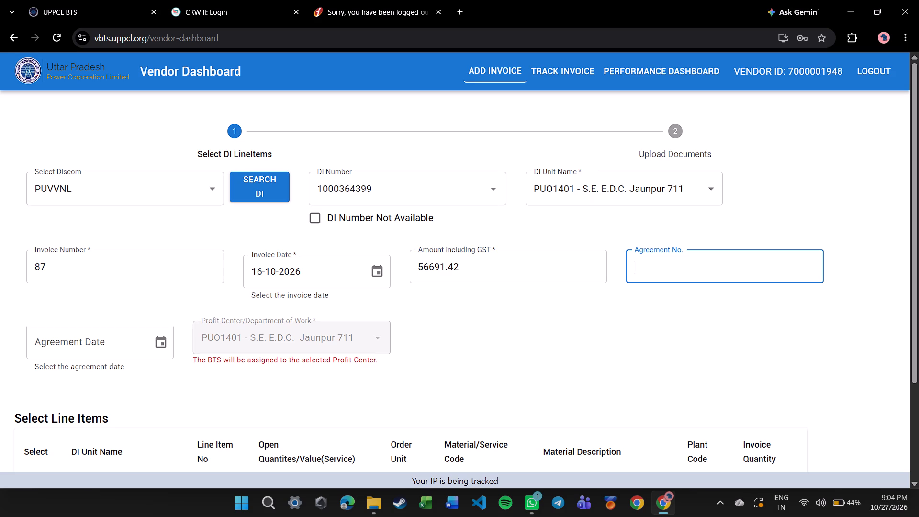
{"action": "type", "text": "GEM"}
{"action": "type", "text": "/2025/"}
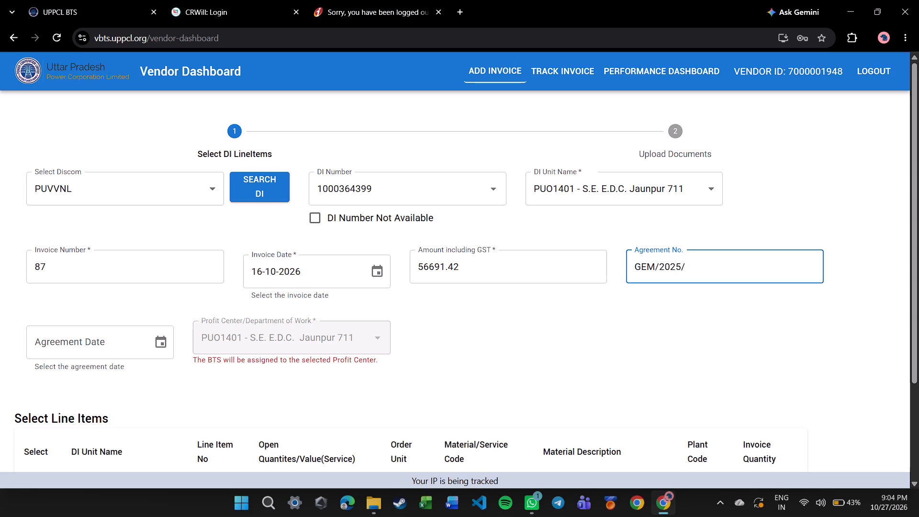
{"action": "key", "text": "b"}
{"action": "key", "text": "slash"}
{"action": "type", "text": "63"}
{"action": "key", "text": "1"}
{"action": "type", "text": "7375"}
{"action": "left_click", "coordinate": [162, 340]}
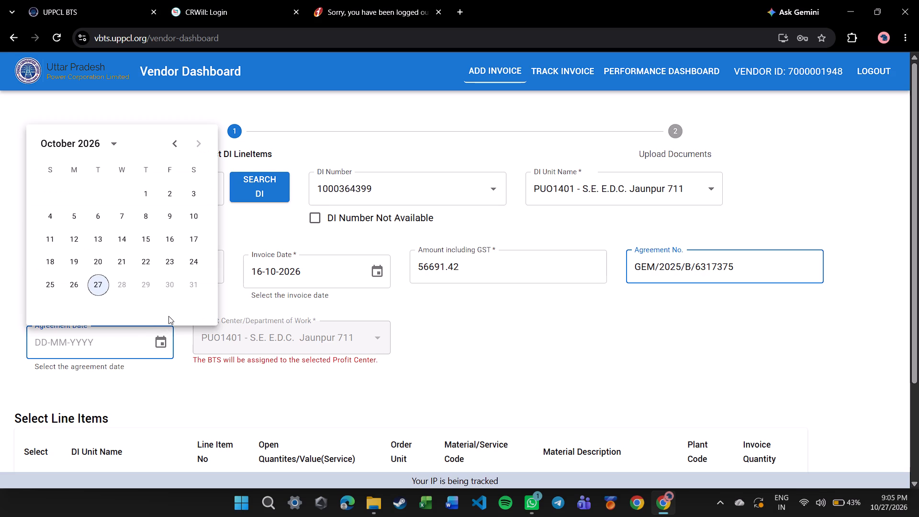
{"action": "left_click", "coordinate": [176, 143]}
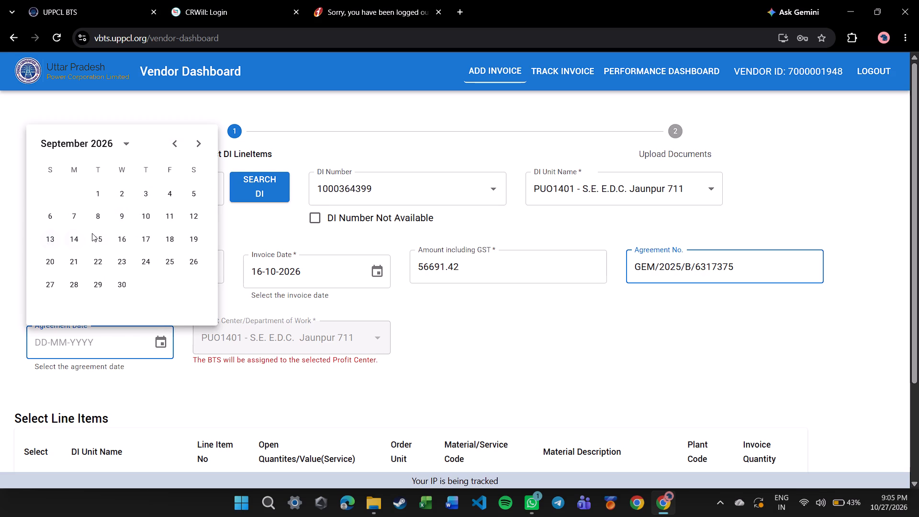
{"action": "left_click", "coordinate": [69, 219]}
Select line item 00010 with an invoice quantity of 1 and continue through the review to the document upload.
{"action": "scroll", "coordinate": [171, 319], "scroll_direction": "down", "scroll_amount": 2}
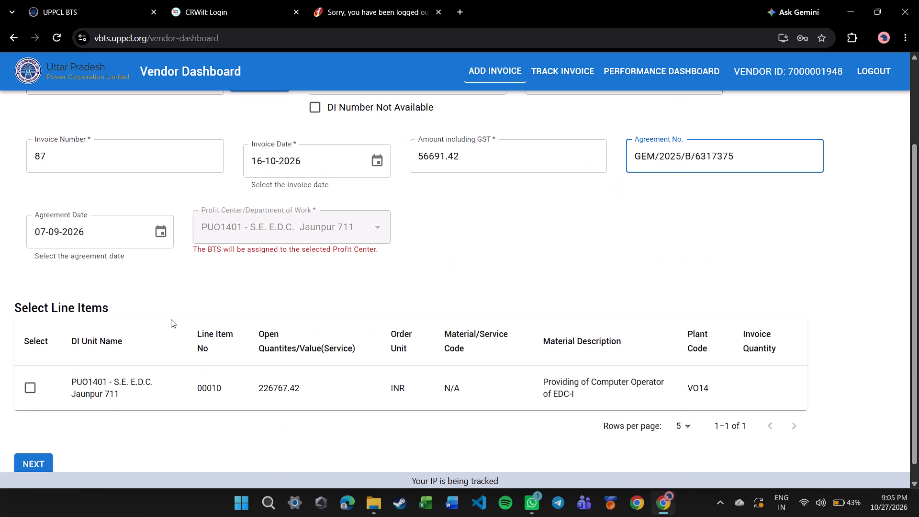
{"action": "left_click", "coordinate": [21, 371]}
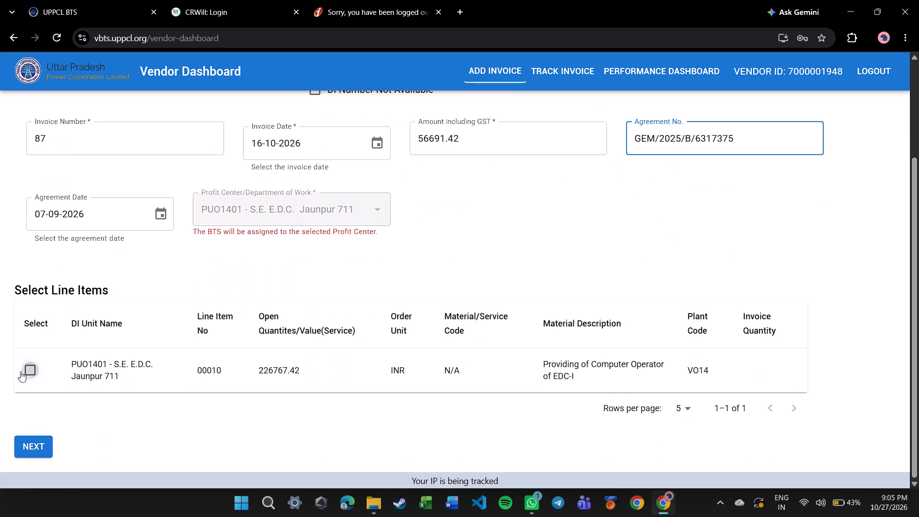
{"action": "left_click", "coordinate": [724, 360]}
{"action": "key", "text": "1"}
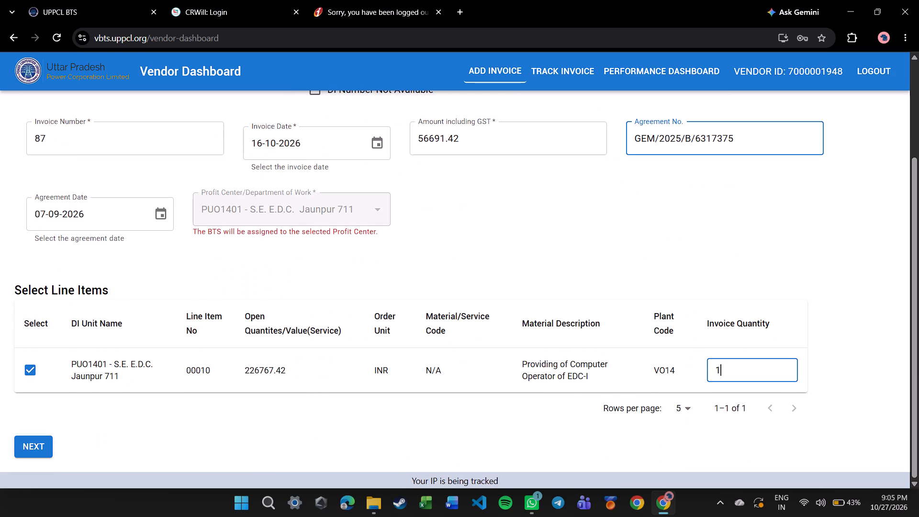
{"action": "left_click", "coordinate": [18, 446]}
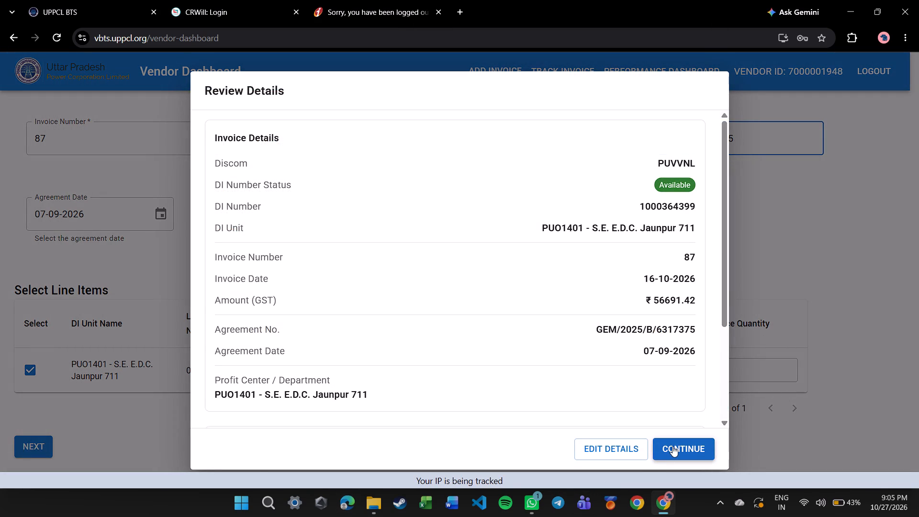
{"action": "left_click", "coordinate": [673, 445]}
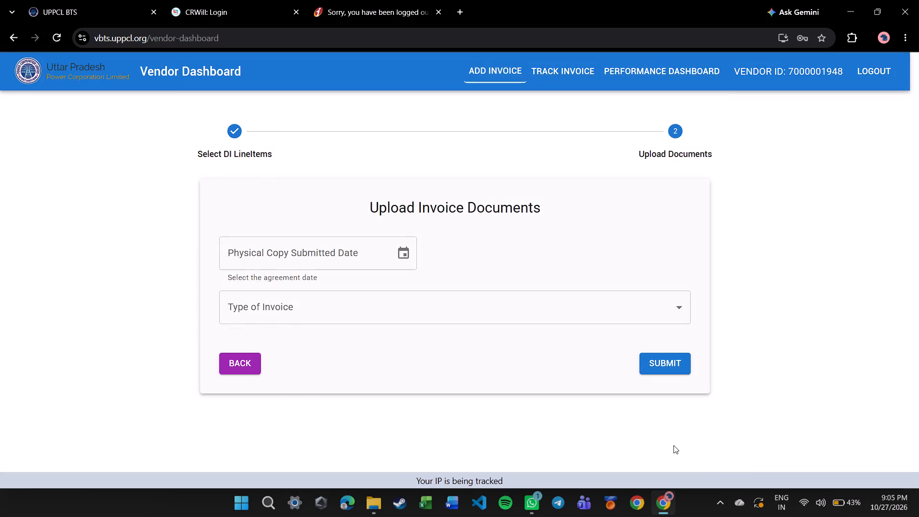
Set the physical copy submitted date to 27-10-2026 and the type of invoice to Manpower Services Invoice.
{"action": "left_click", "coordinate": [399, 252]}
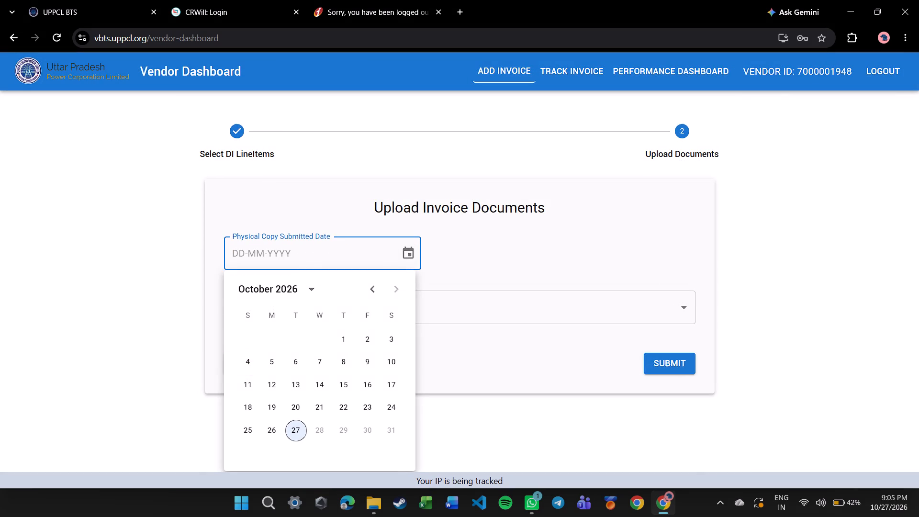
{"action": "left_click", "coordinate": [295, 427]}
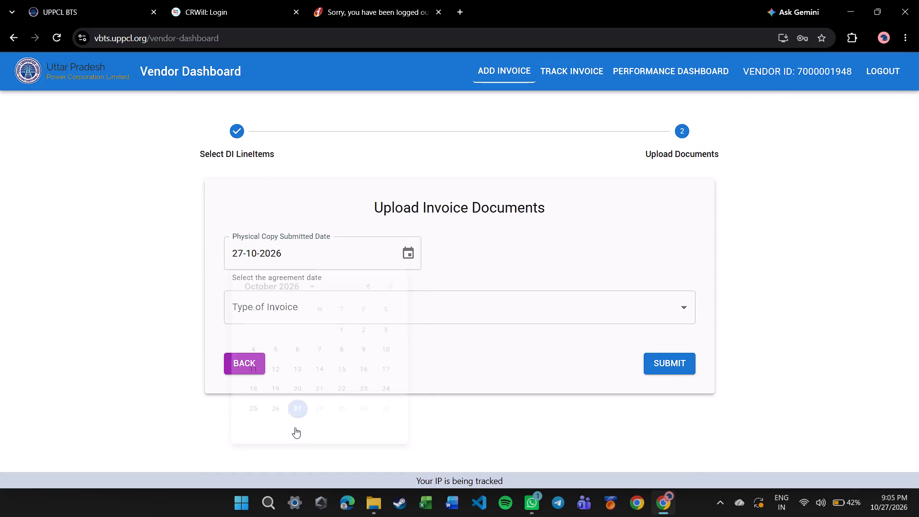
{"action": "left_click", "coordinate": [341, 303]}
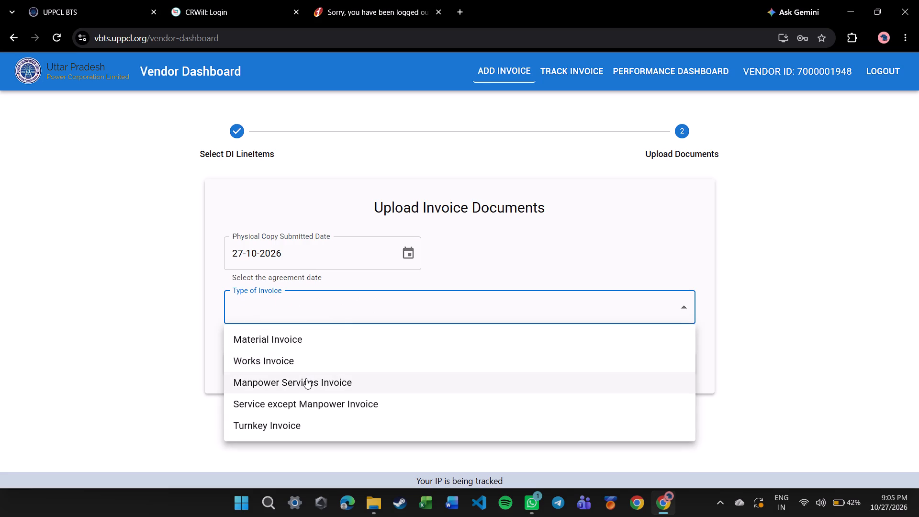
{"action": "left_click", "coordinate": [306, 378]}
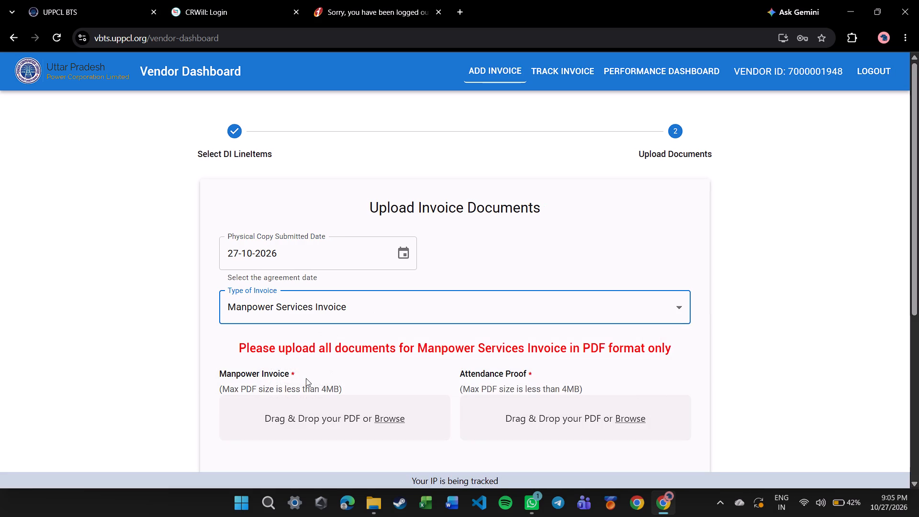
Attach the PDF "in 87 (03)" from the Sep 2026 folder as the manpower invoice.
{"action": "left_click", "coordinate": [301, 411]}
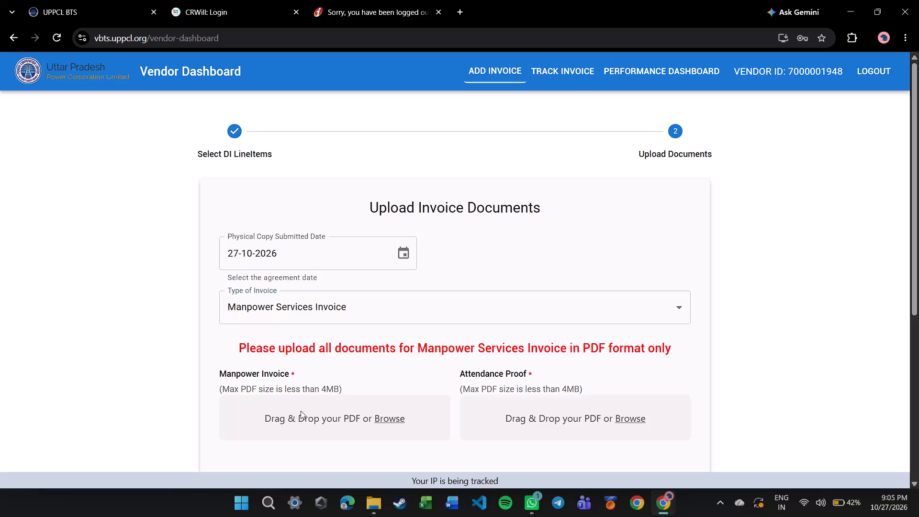
{"action": "double_click", "coordinate": [159, 204]}
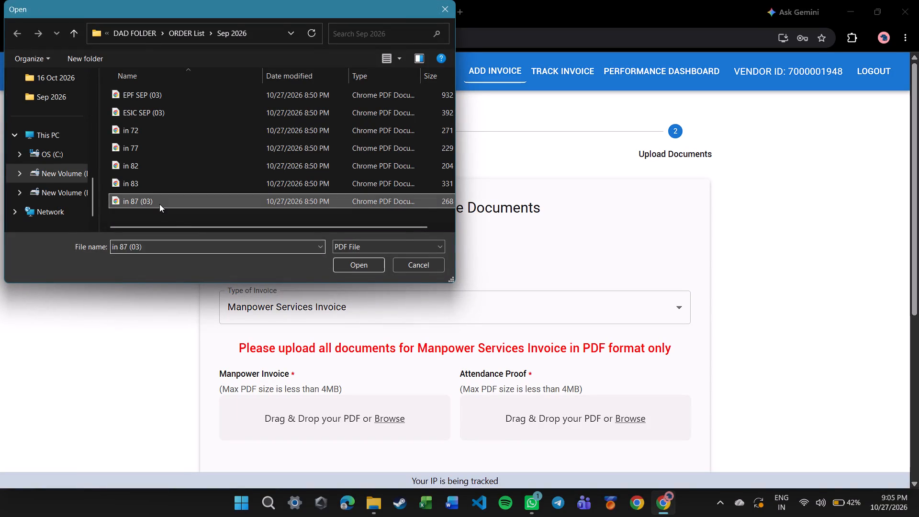
Attach the PDF "ESIC SEP (03)" as the ESIC deposition proof and "EPF SEP (03)" as the EPF deposition proof.
{"action": "left_click", "coordinate": [482, 408]}
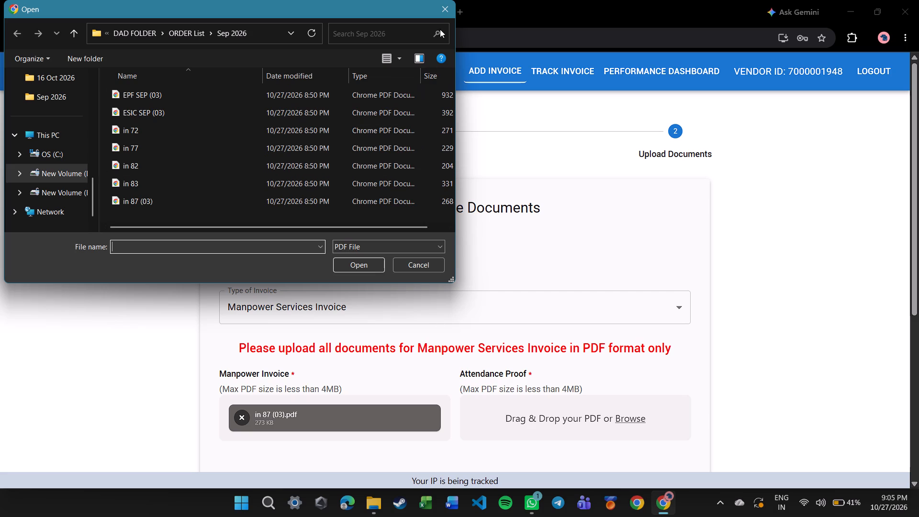
{"action": "left_click", "coordinate": [442, 6]}
{"action": "scroll", "coordinate": [427, 190], "scroll_direction": "down", "scroll_amount": 1}
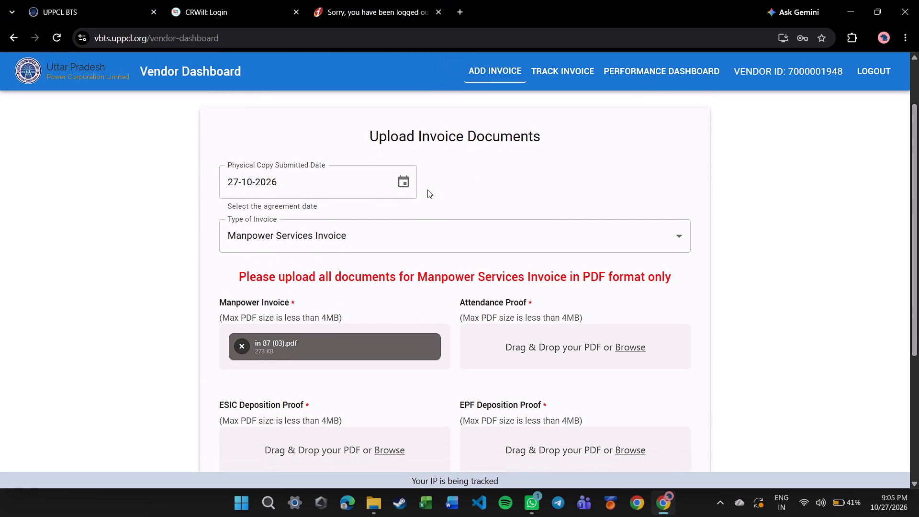
{"action": "scroll", "coordinate": [427, 190], "scroll_direction": "down", "scroll_amount": 1}
{"action": "left_click", "coordinate": [289, 430]}
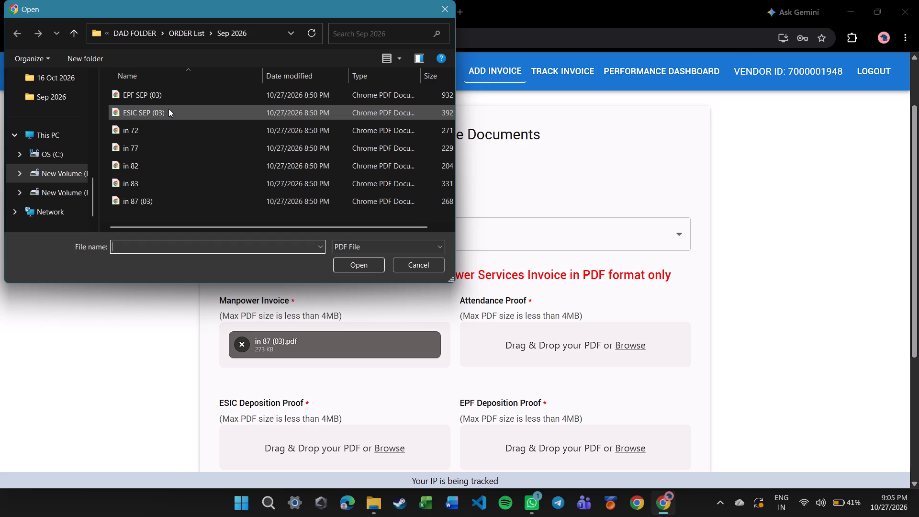
{"action": "double_click", "coordinate": [164, 113]}
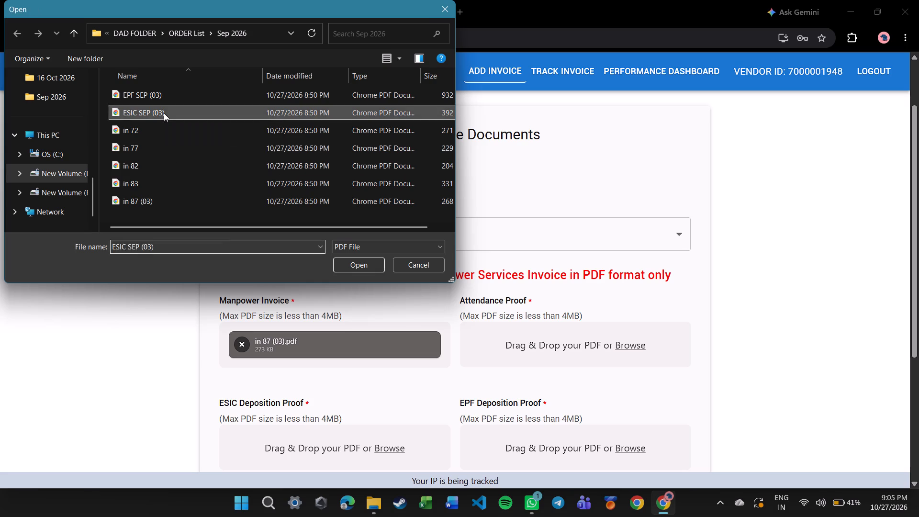
{"action": "left_click", "coordinate": [499, 431]}
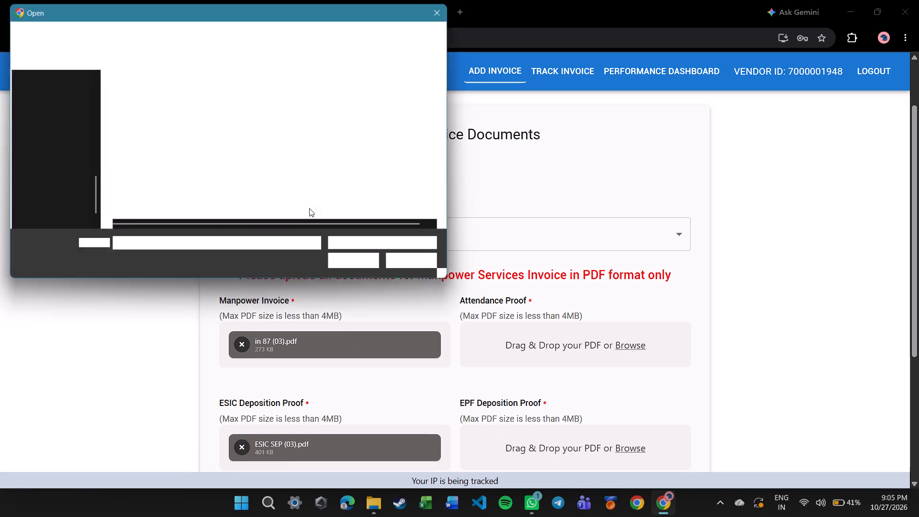
{"action": "double_click", "coordinate": [179, 94]}
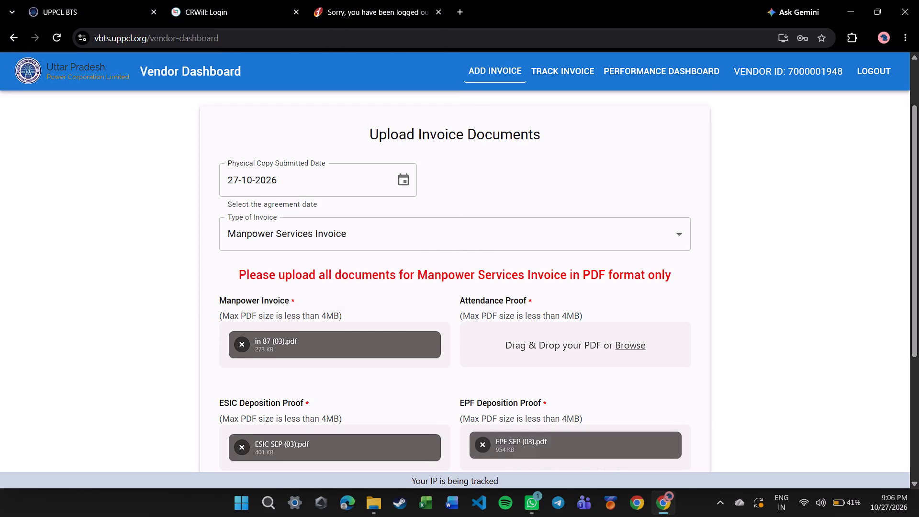
Attach the PDF "in 87 (03)" as both the GST/Tax invoice and the receipt of invoice.
{"action": "scroll", "coordinate": [262, 277], "scroll_direction": "down", "scroll_amount": 2}
{"action": "left_click", "coordinate": [245, 388]}
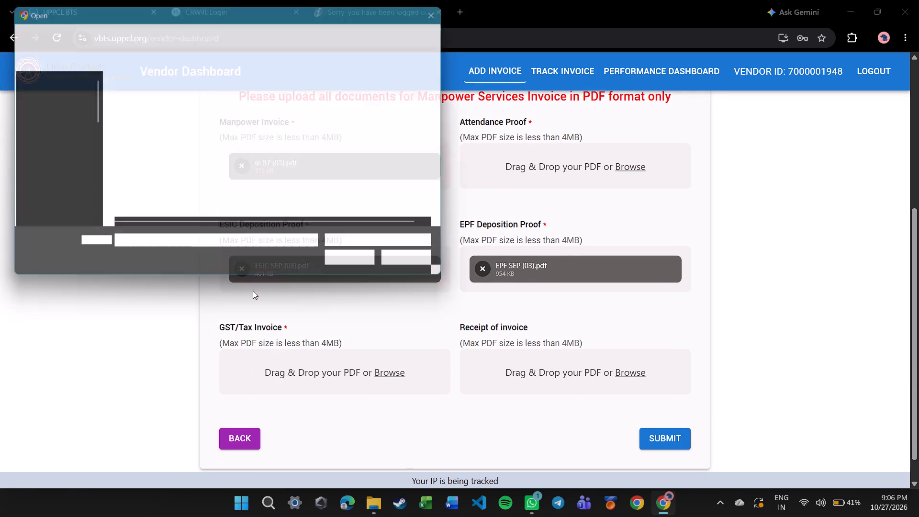
{"action": "double_click", "coordinate": [169, 204]}
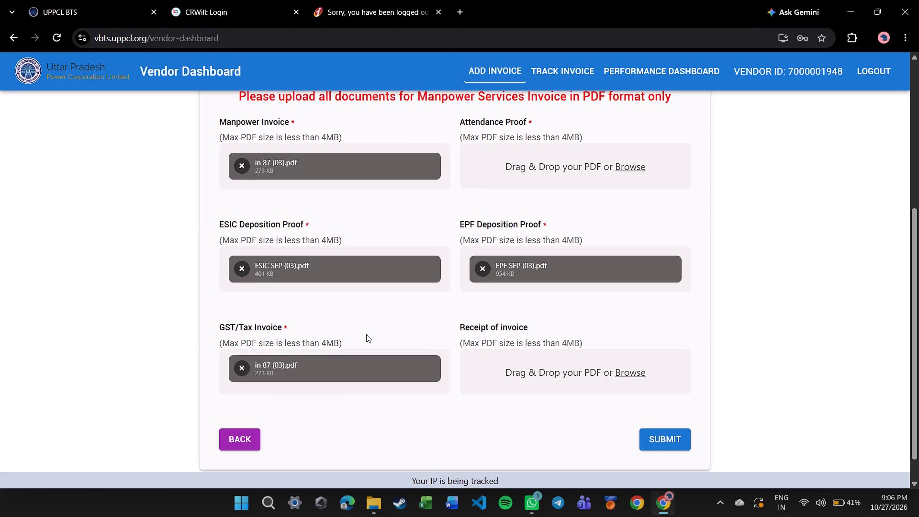
{"action": "left_click", "coordinate": [479, 377]}
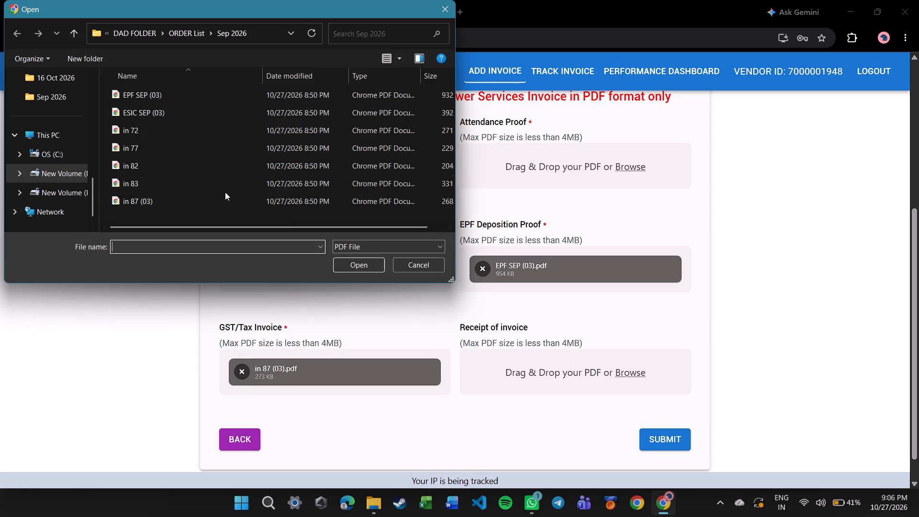
{"action": "double_click", "coordinate": [223, 194]}
{"action": "scroll", "coordinate": [474, 299], "scroll_direction": "up", "scroll_amount": 1}
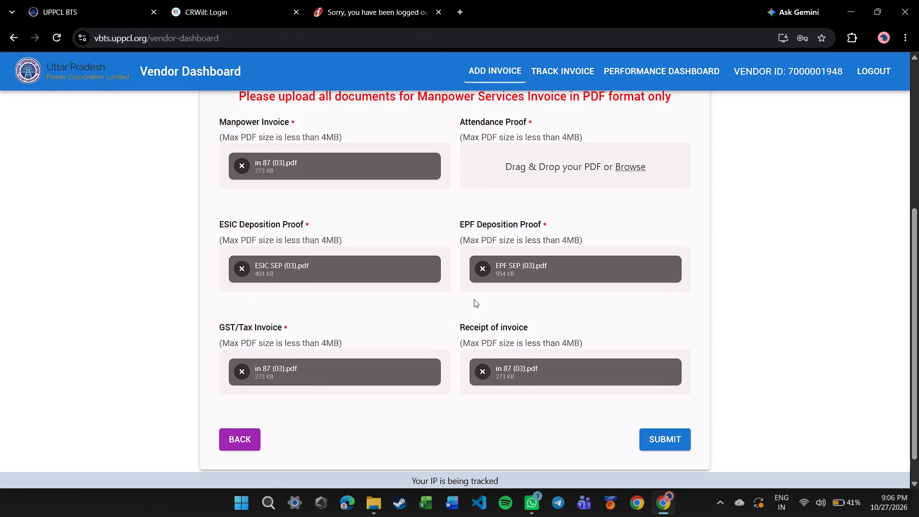
{"action": "scroll", "coordinate": [474, 299], "scroll_direction": "up", "scroll_amount": 1}
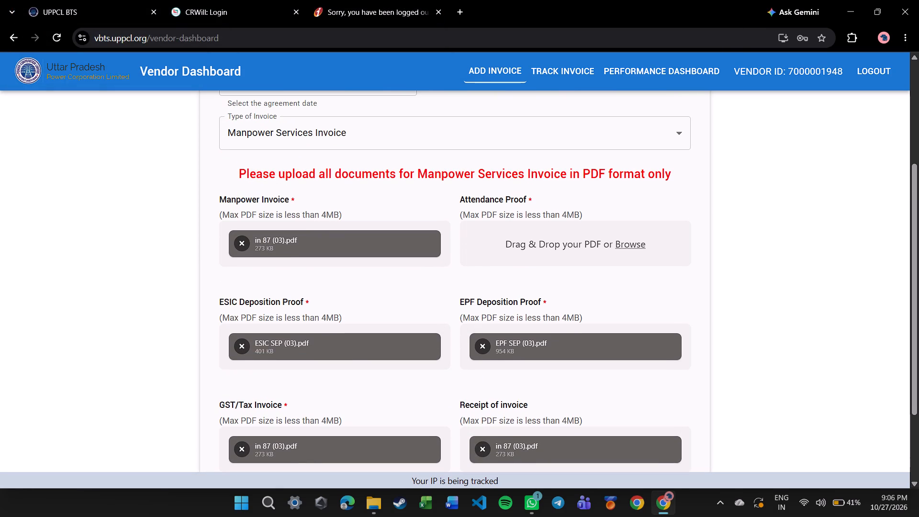
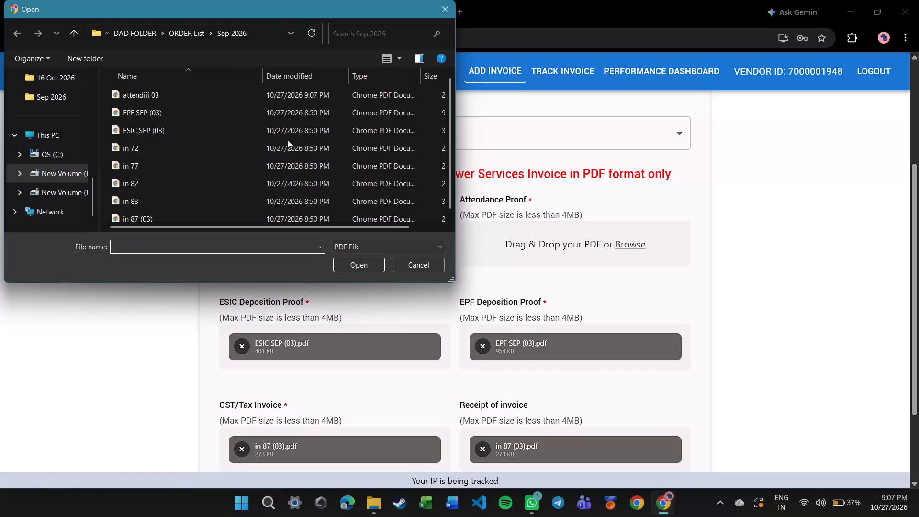
Attach the PDF "attendiii 03" from the Sep 2026 folder as the attendance proof.
{"action": "double_click", "coordinate": [200, 93]}
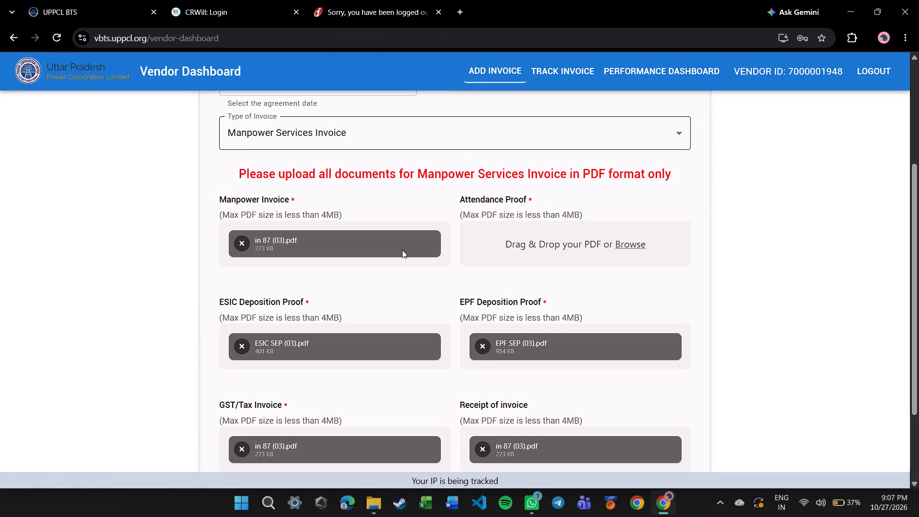
Submit the manpower services invoice with its attached documents and close the submission notice.
{"action": "scroll", "coordinate": [423, 357], "scroll_direction": "down", "scroll_amount": 2}
{"action": "left_click", "coordinate": [663, 401]}
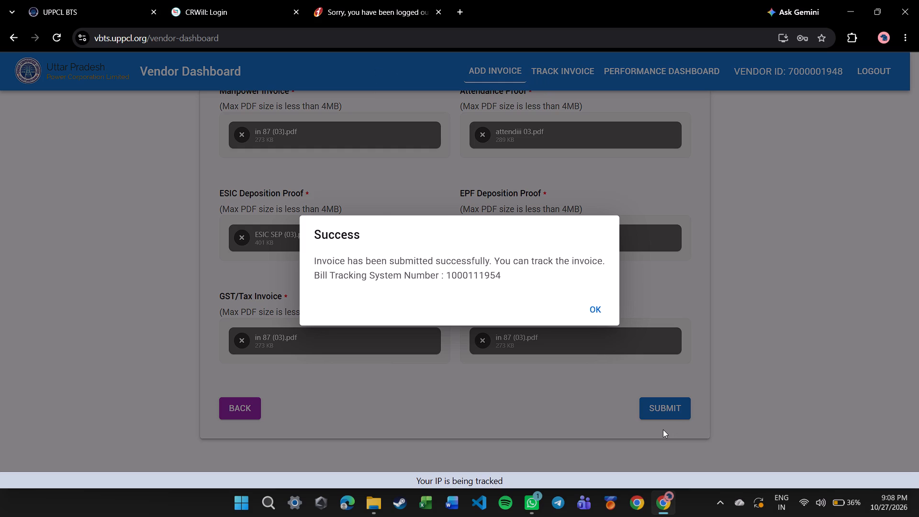
{"action": "key", "text": "Return"}
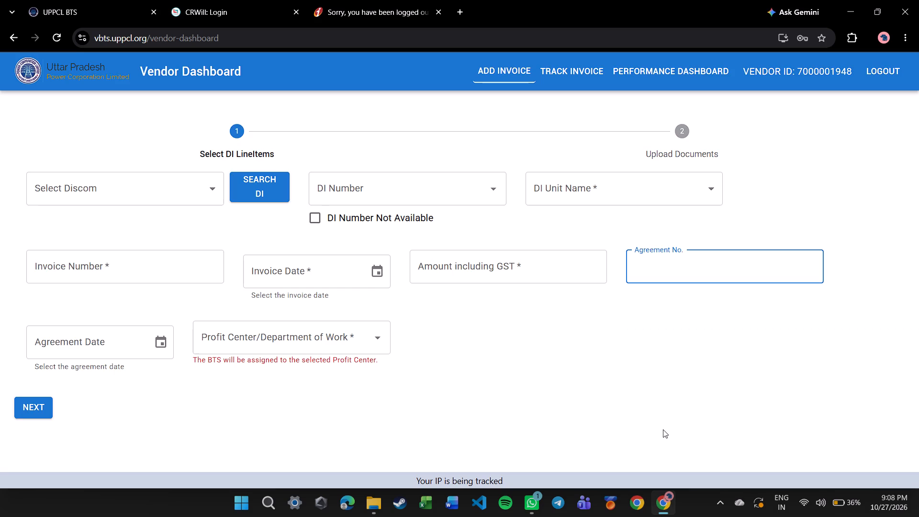